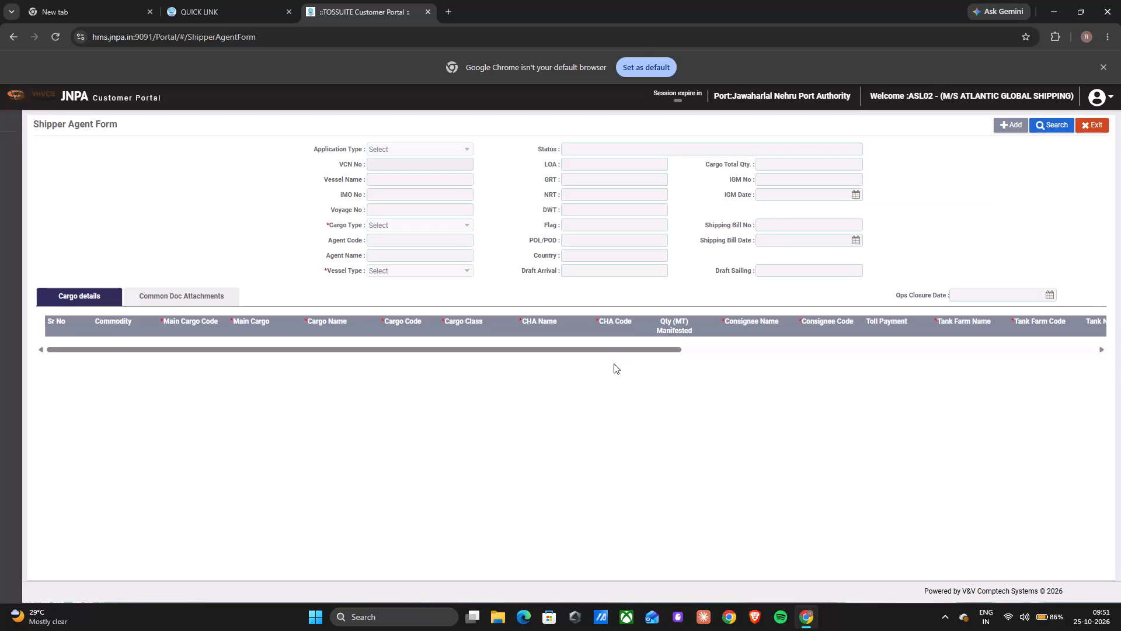
# Search the shipper agent applications for VCN No S7177 and open the matching Import record.
pyautogui.click(1060, 123)
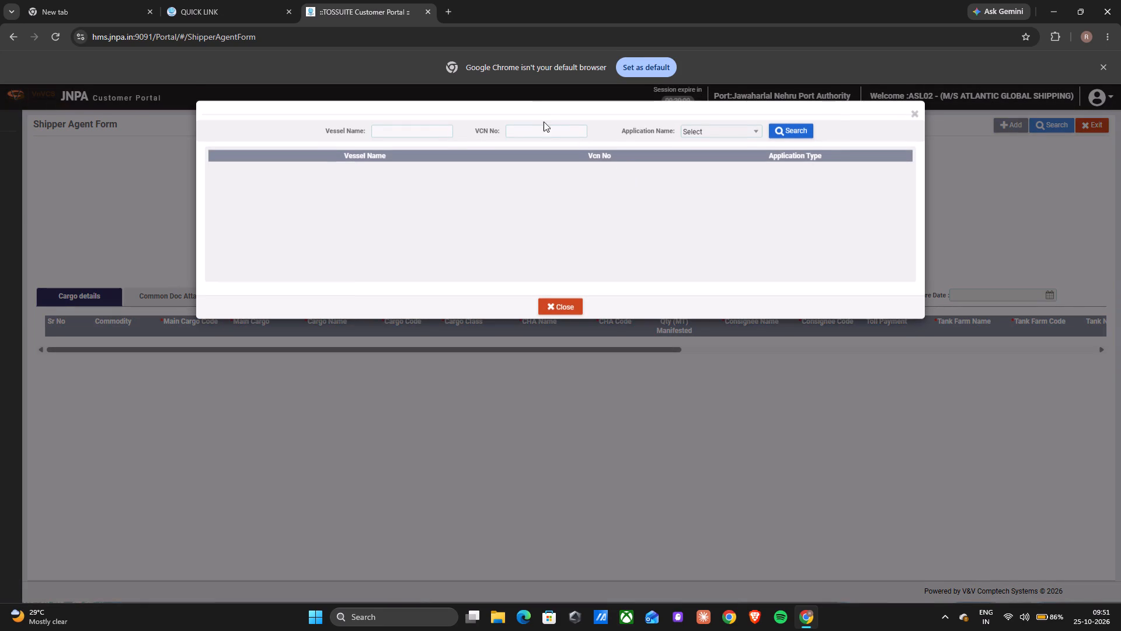
pyautogui.click(548, 134)
pyautogui.press('s')
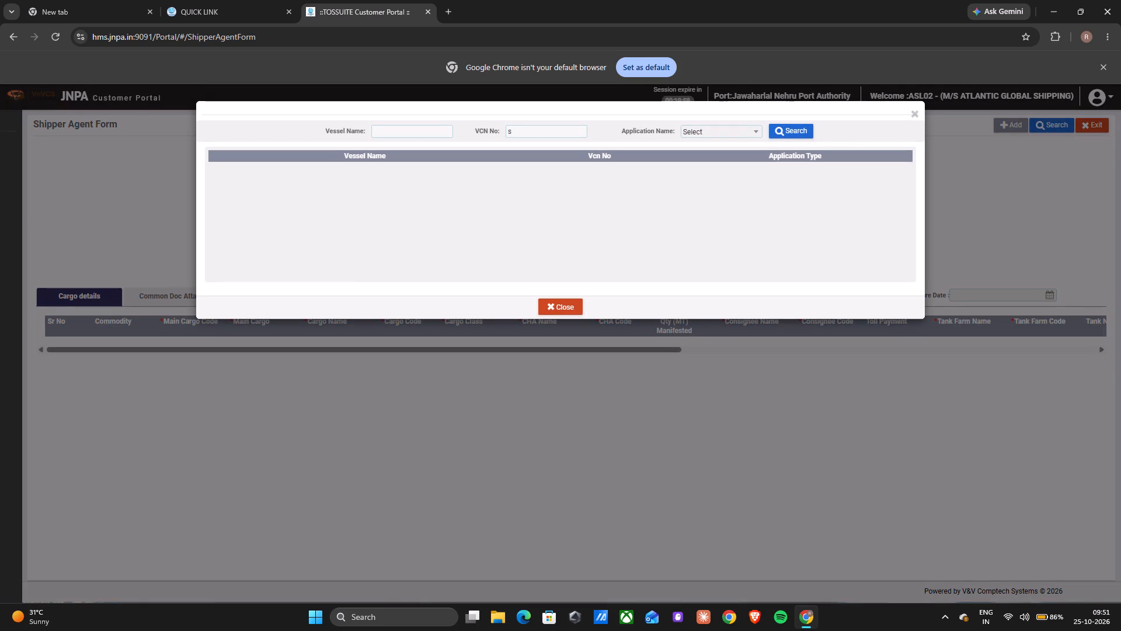
pyautogui.press('Home')
pyautogui.press('End')
pyautogui.press('Home')
pyautogui.press('Home')
pyautogui.press('Right')
pyautogui.press('BackSpace')
pyautogui.press('s')
pyautogui.press('BackSpace')
pyautogui.hotkey('shift', 's')
pyautogui.write('7177')
pyautogui.click(795, 128)
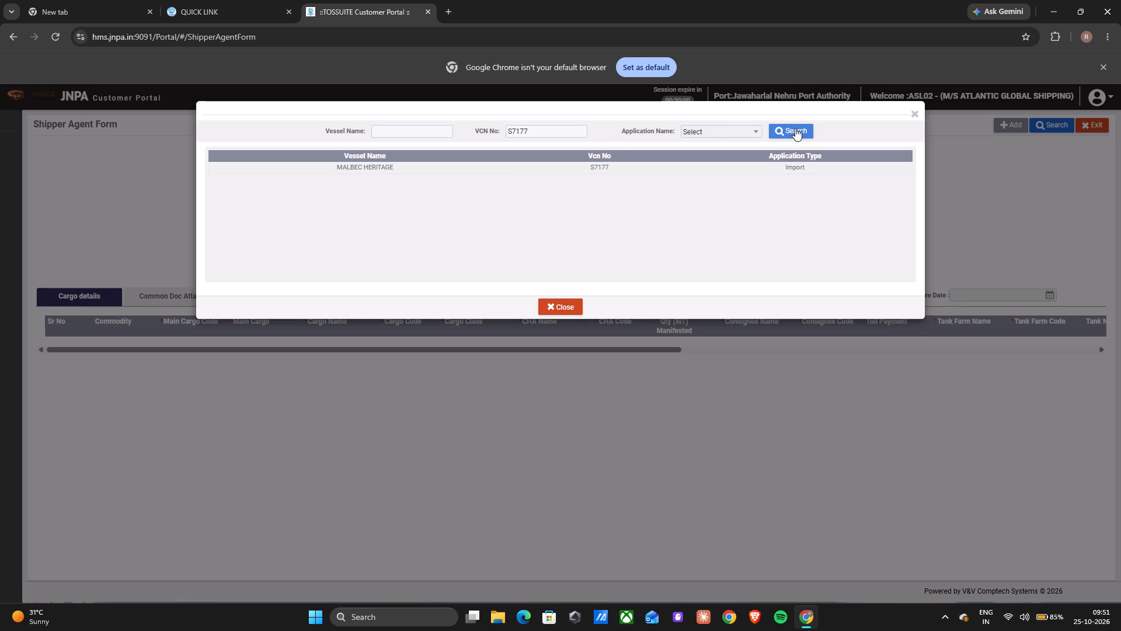
pyautogui.click(600, 168)
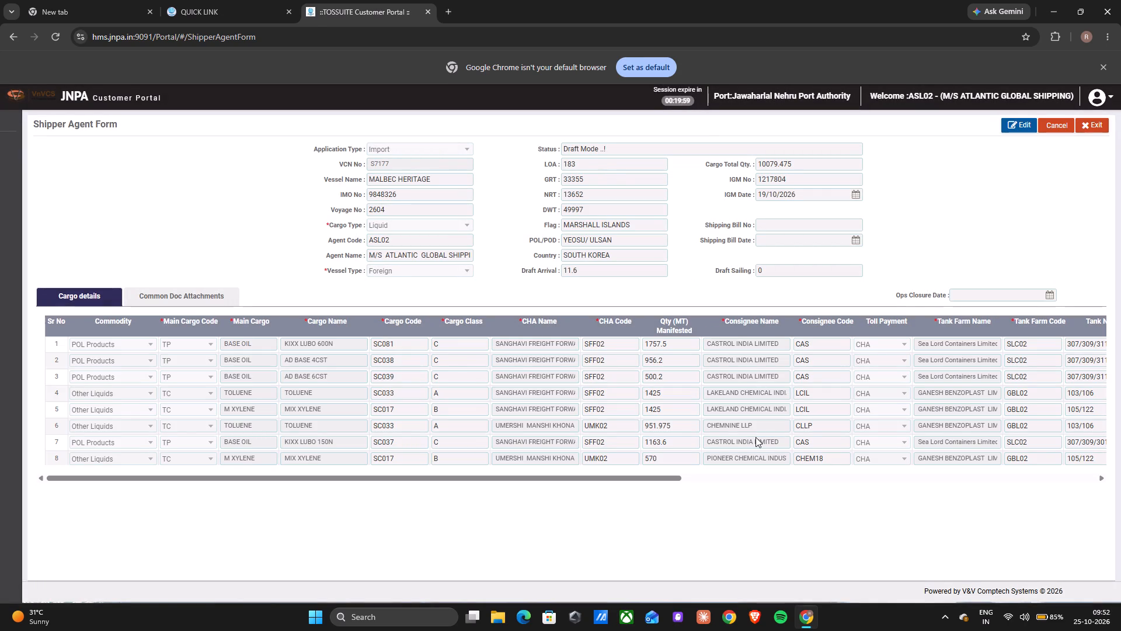
# Review the cargo details rows of the opened application, including the consignee, tank farm and Wharfage & Toll File columns.
pyautogui.scroll(-1, 756, 437)
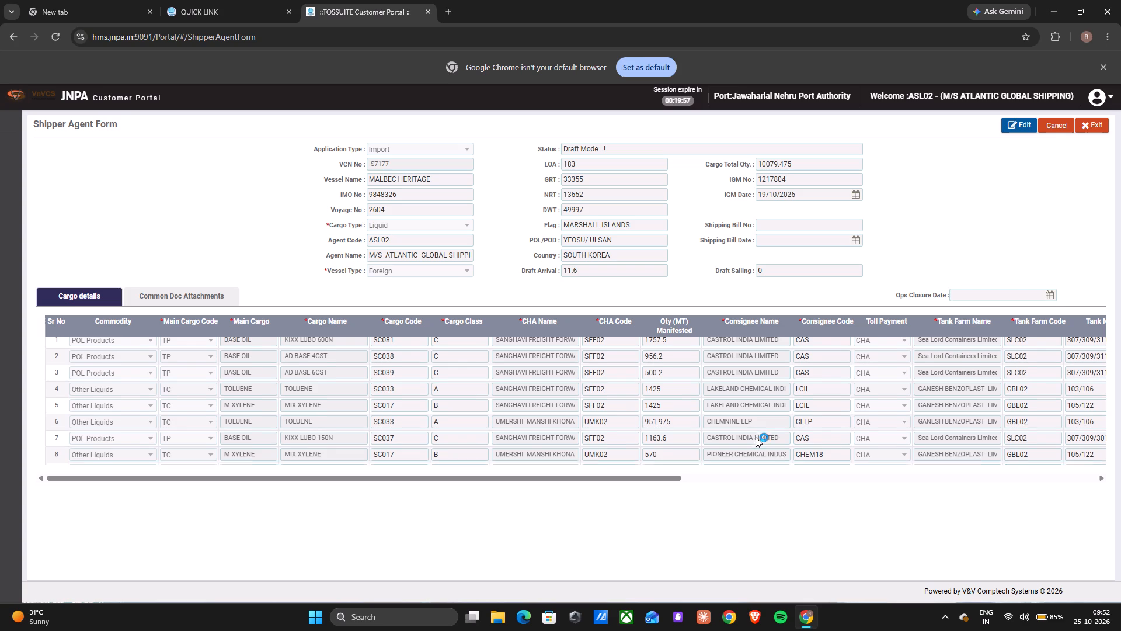
pyautogui.scroll(-1, 756, 437)
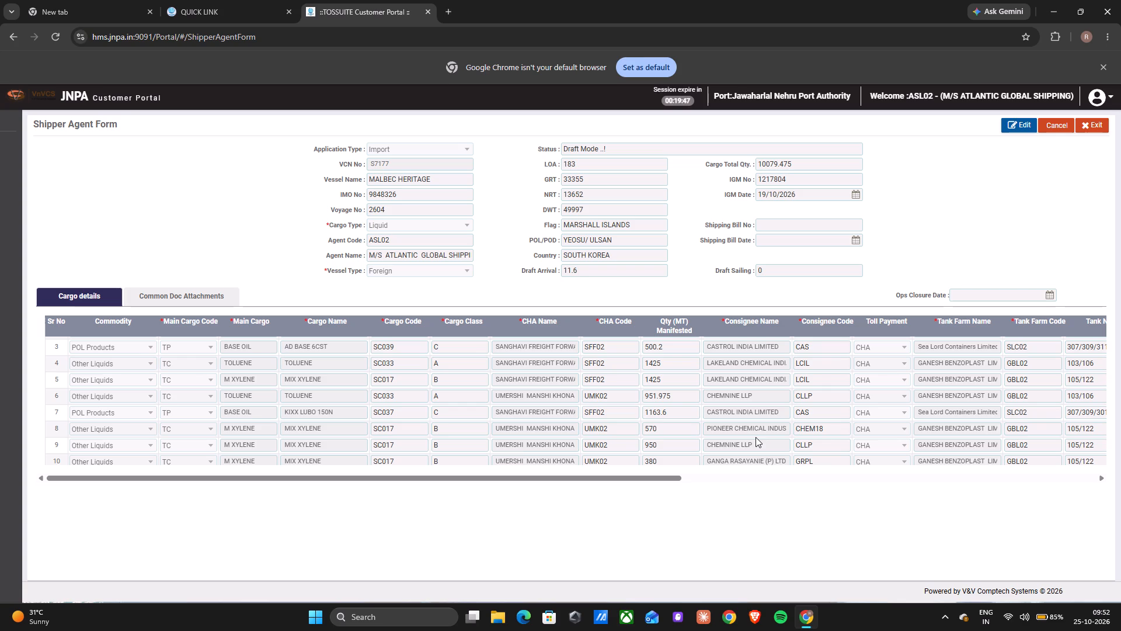
pyautogui.click(732, 481)
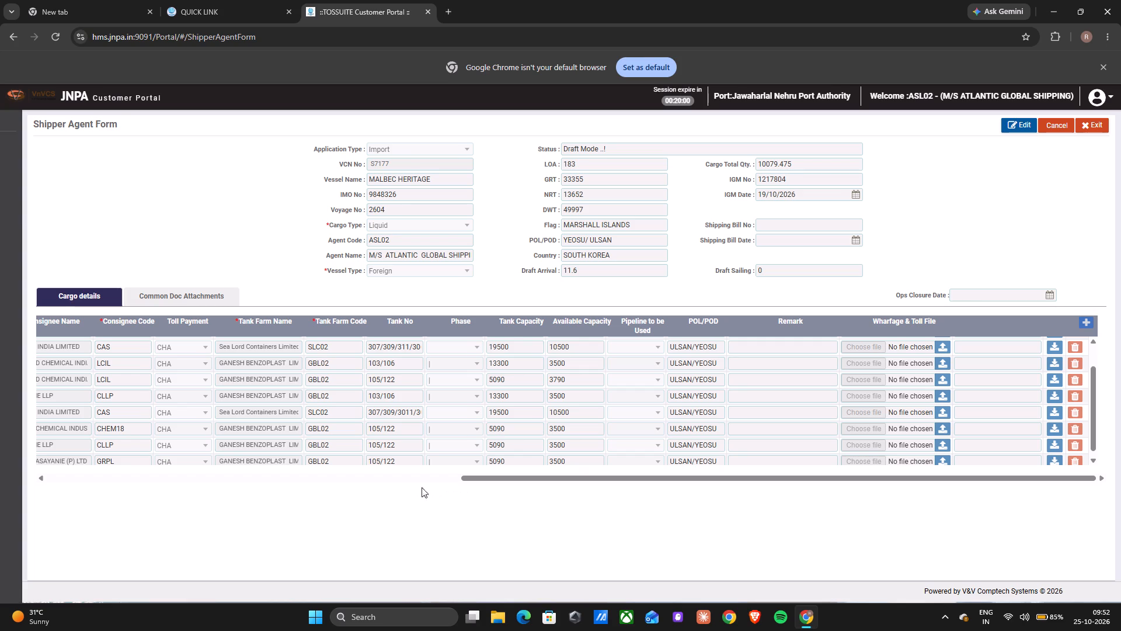
pyautogui.click(39, 479)
pyautogui.tripleClick(39, 479)
pyautogui.click(39, 479)
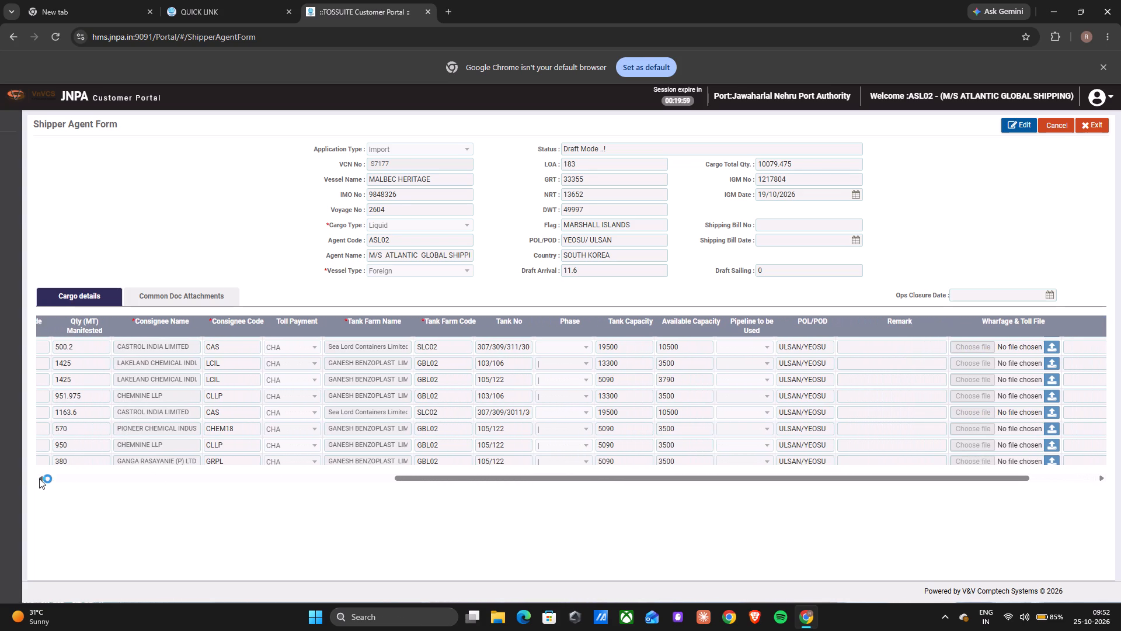
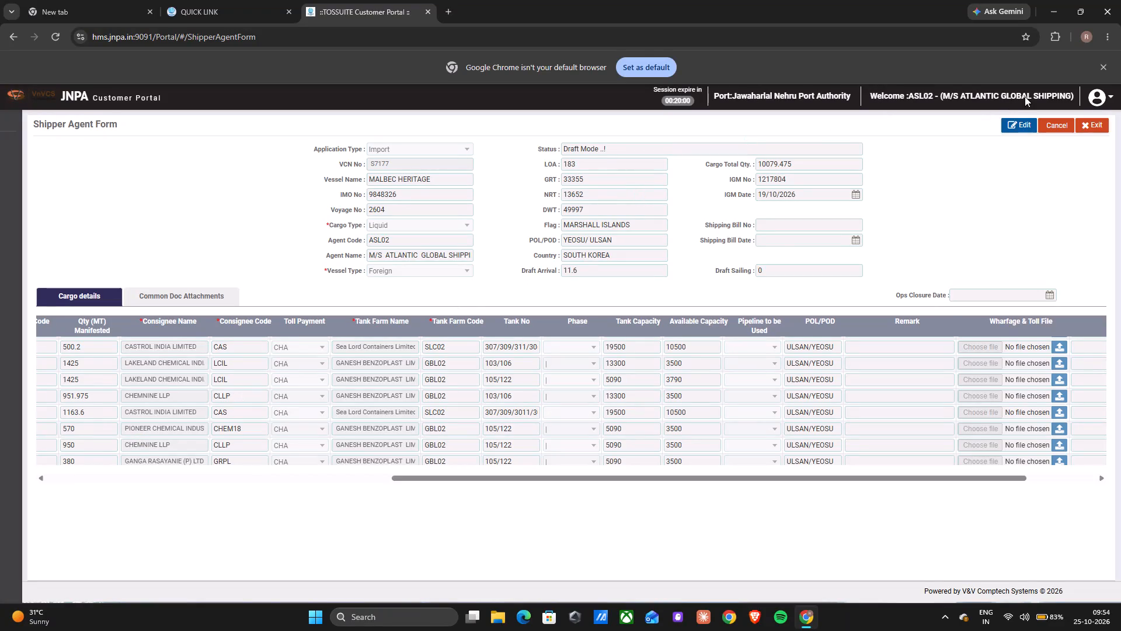
# Exit the open S7177 application and reopen the LBT - Shipping Agent Form from the dashboard.
pyautogui.click(1098, 123)
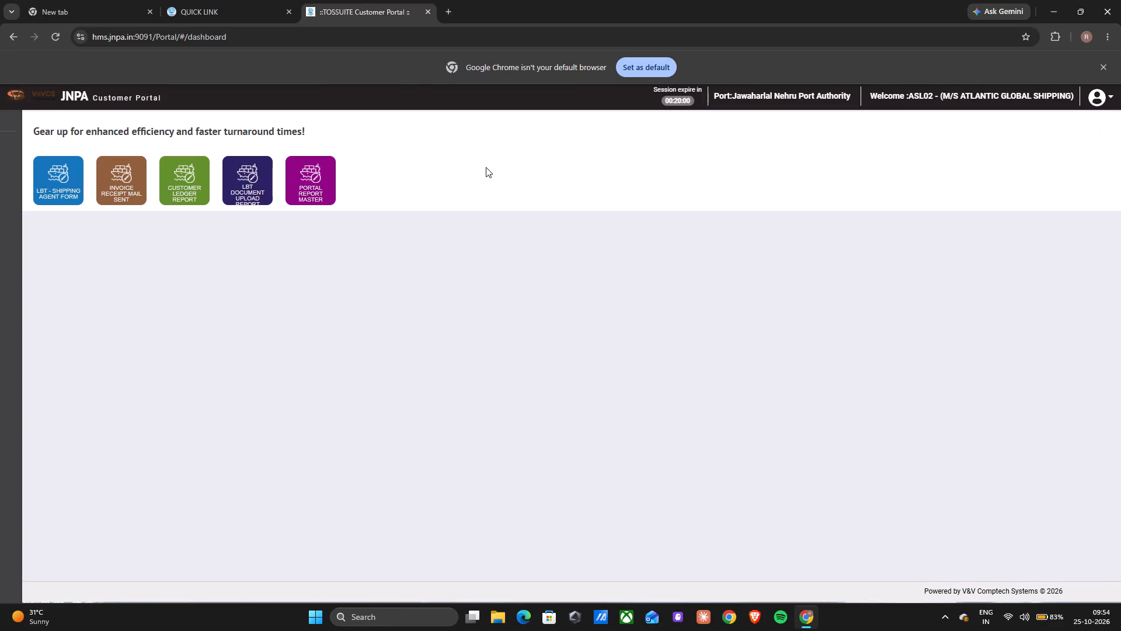
pyautogui.click(47, 172)
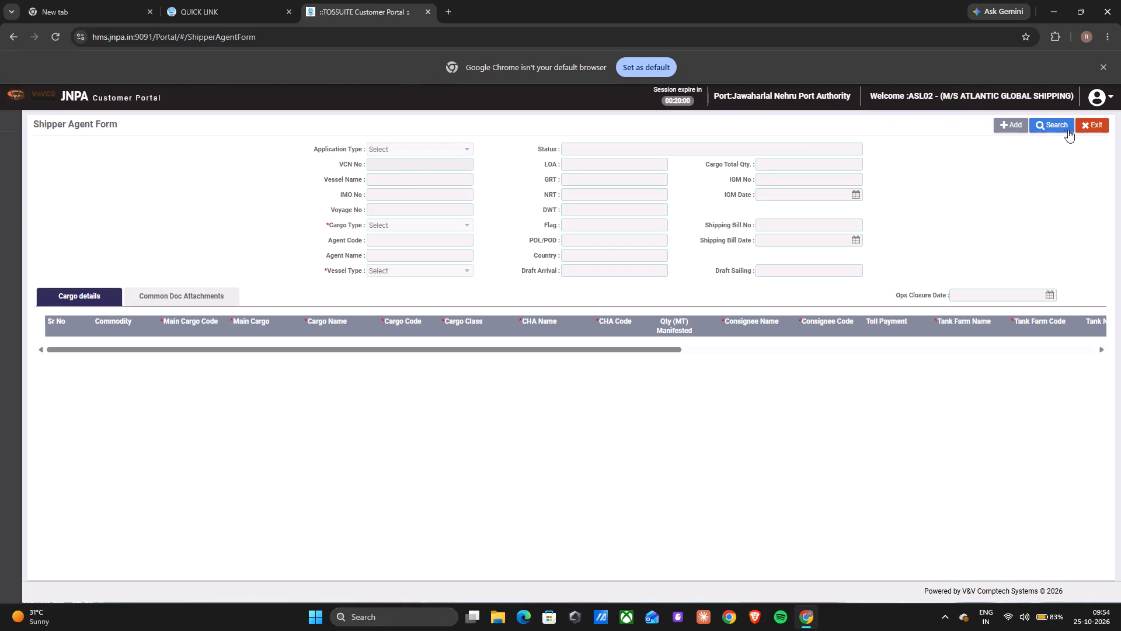
# Search the shipper agent applications for VCN No S7142 and open the matching Import record.
pyautogui.click(1056, 125)
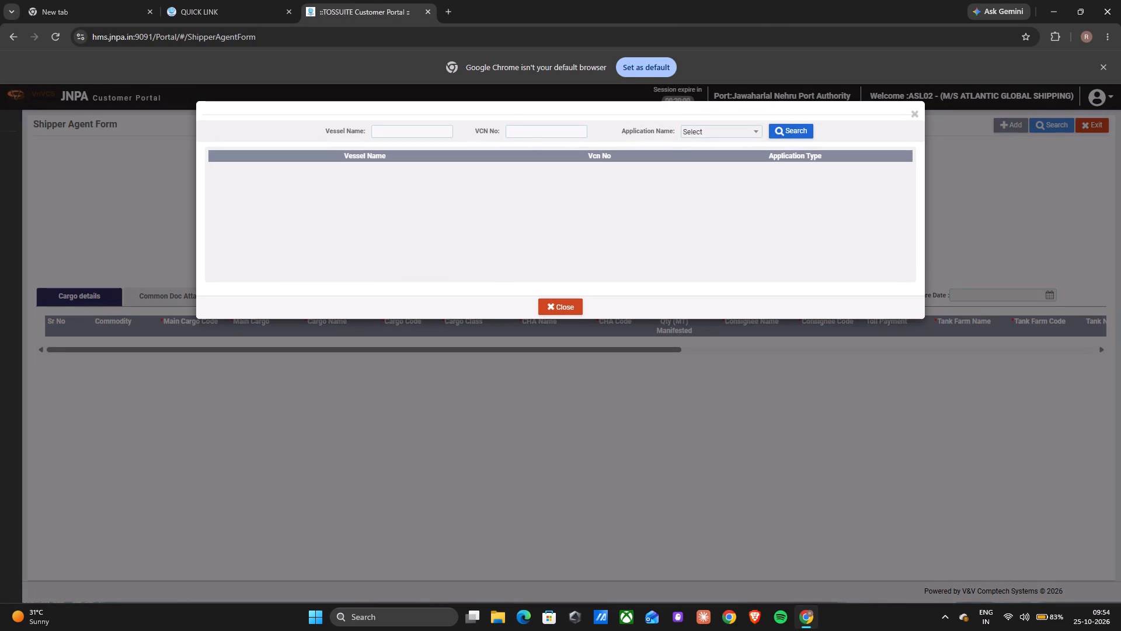
pyautogui.click(532, 130)
pyautogui.press('s')
pyautogui.write('7142')
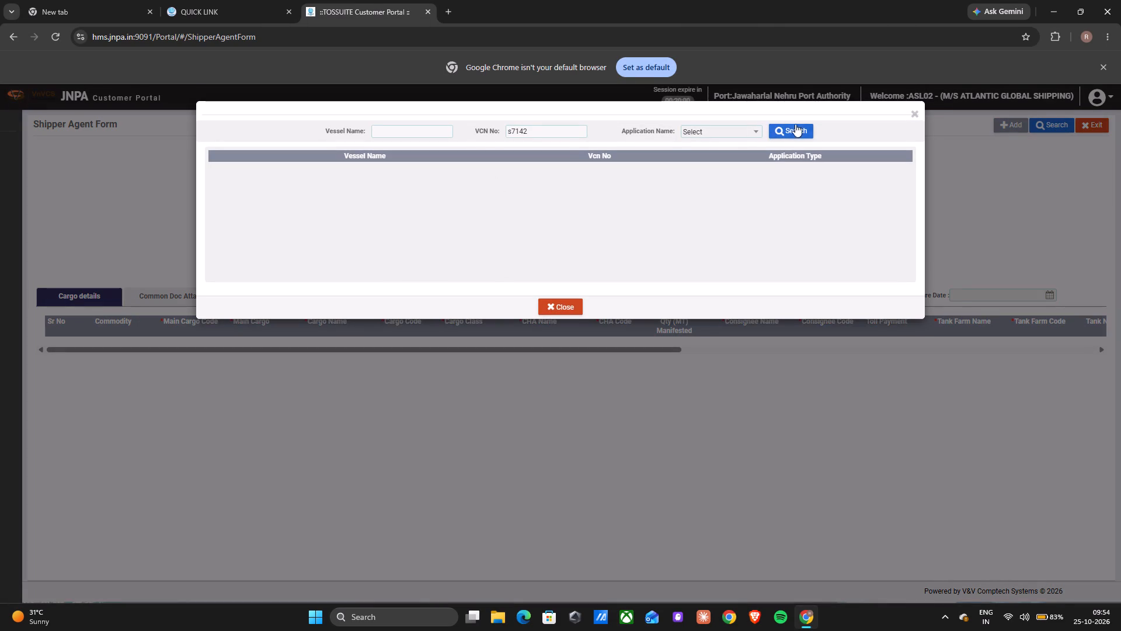
pyautogui.click(792, 128)
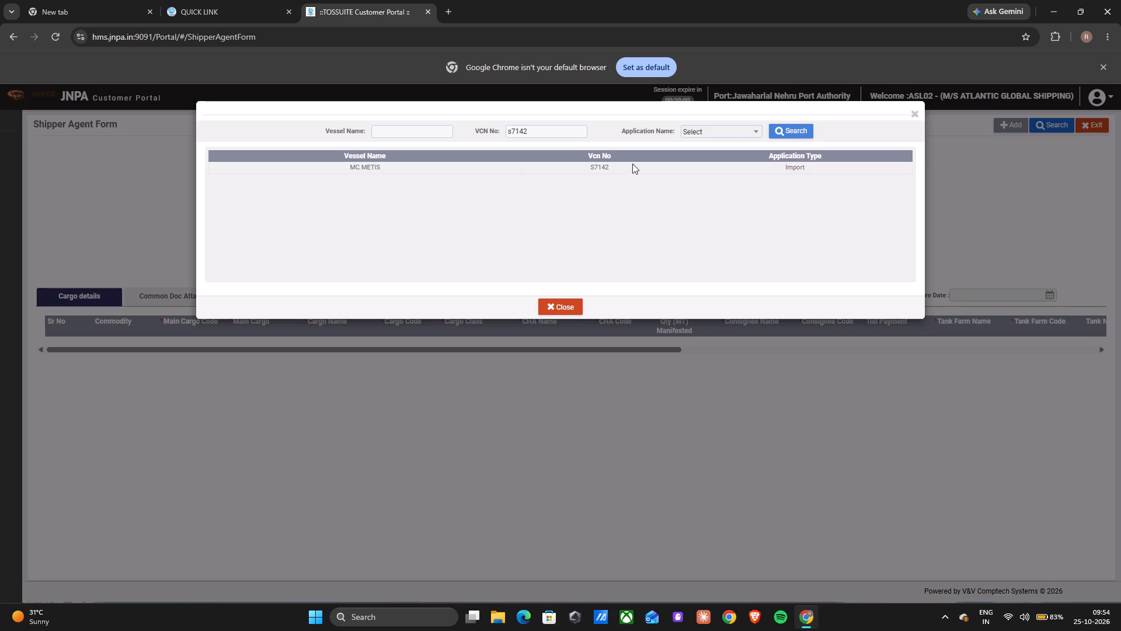
pyautogui.click(603, 166)
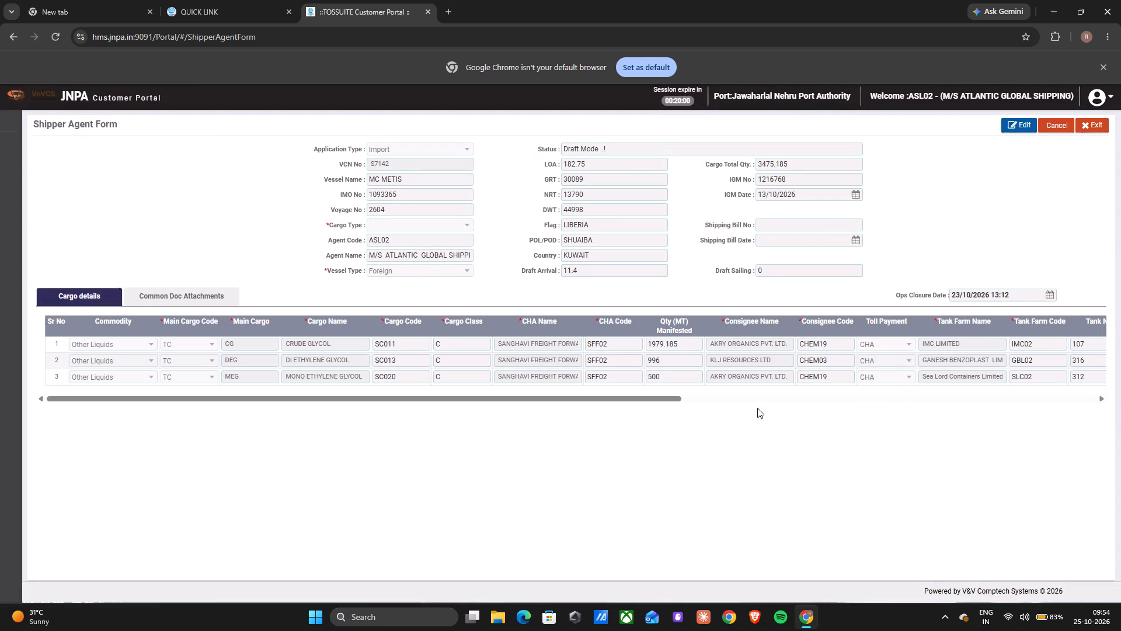
# Review the remaining cargo details columns of the S7142 application, from tank farm through Wharfage & Toll File.
pyautogui.click(700, 397)
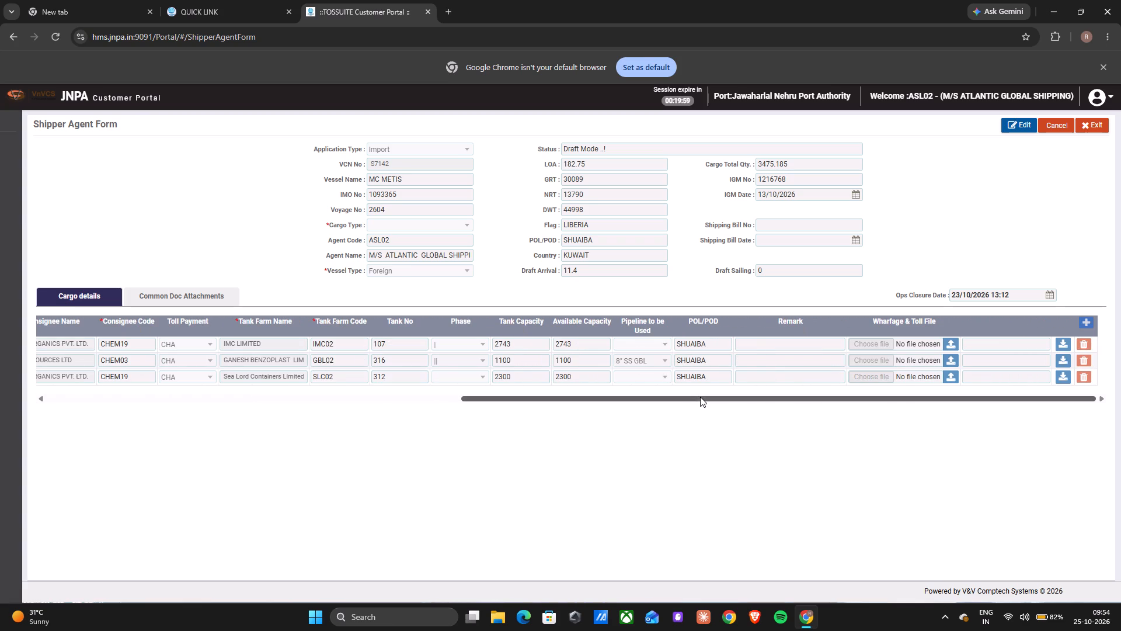
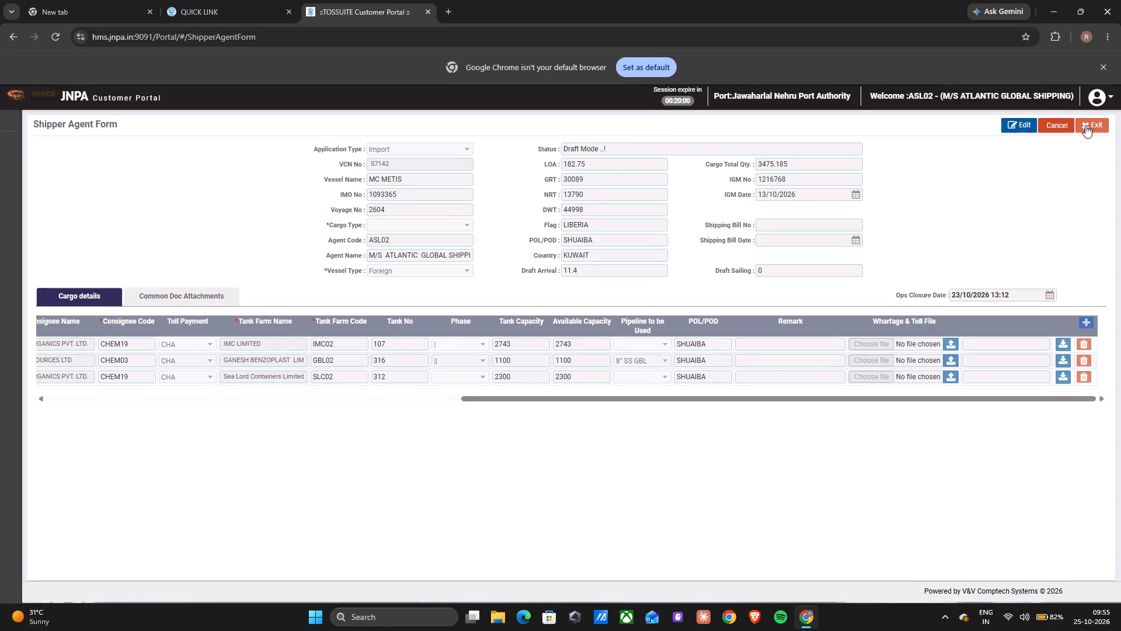
# Cancel out of the S7142 record, search the shipper agent applications for VCN No S7177 and open its Import record.
pyautogui.click(1050, 126)
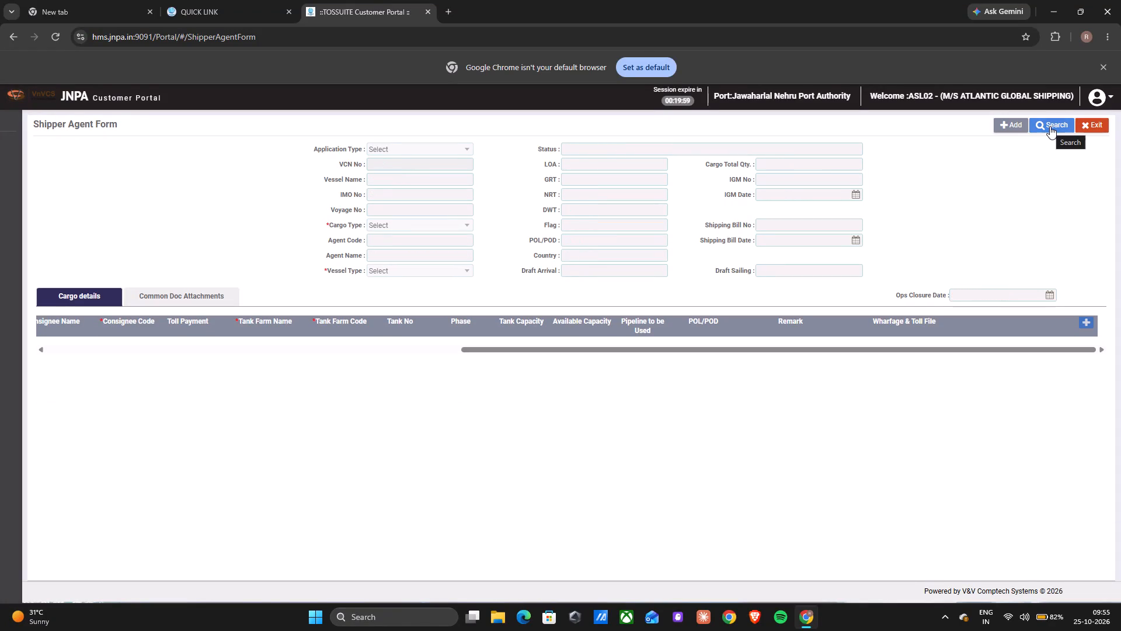
pyautogui.click(1050, 126)
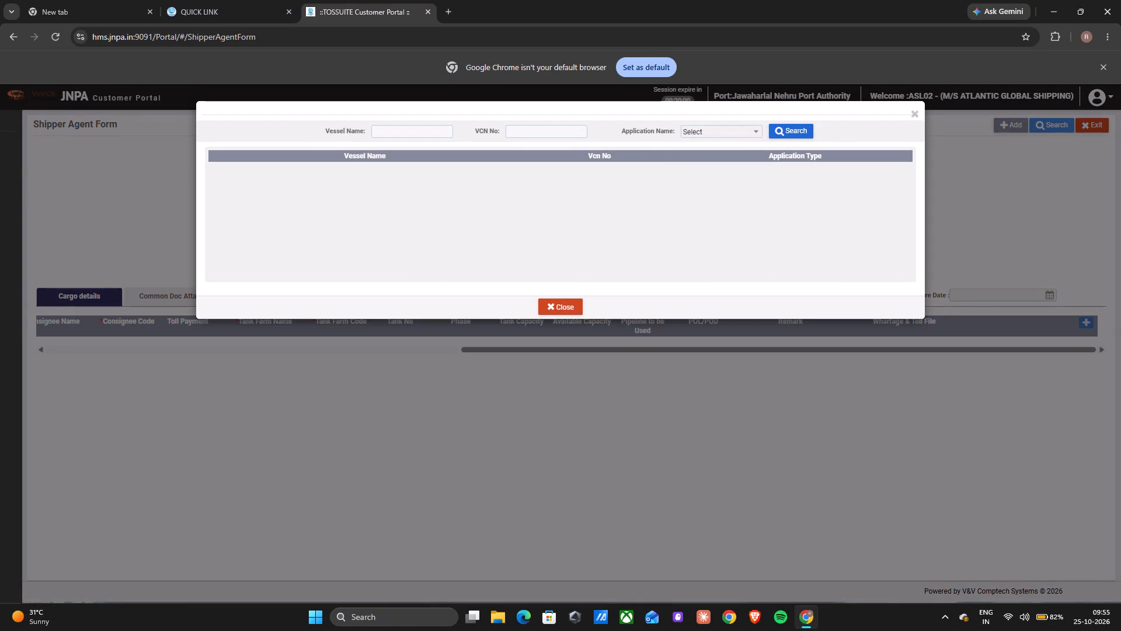
pyautogui.click(573, 134)
pyautogui.press('s')
pyautogui.press('BackSpace')
pyautogui.press('s')
pyautogui.write('7177')
pyautogui.click(791, 131)
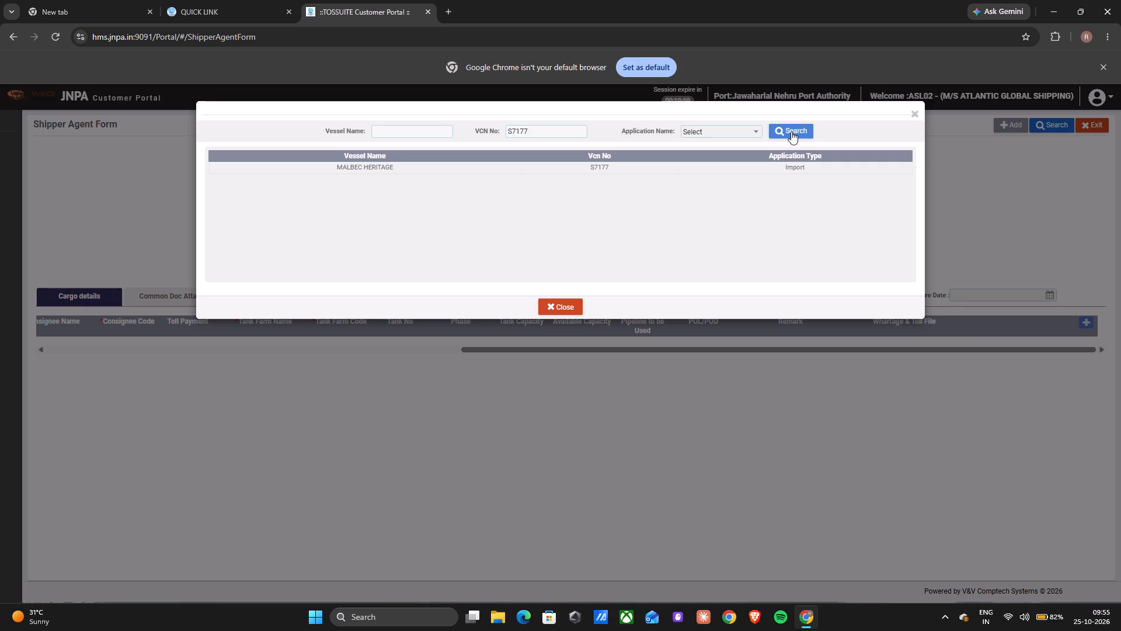
pyautogui.click(596, 165)
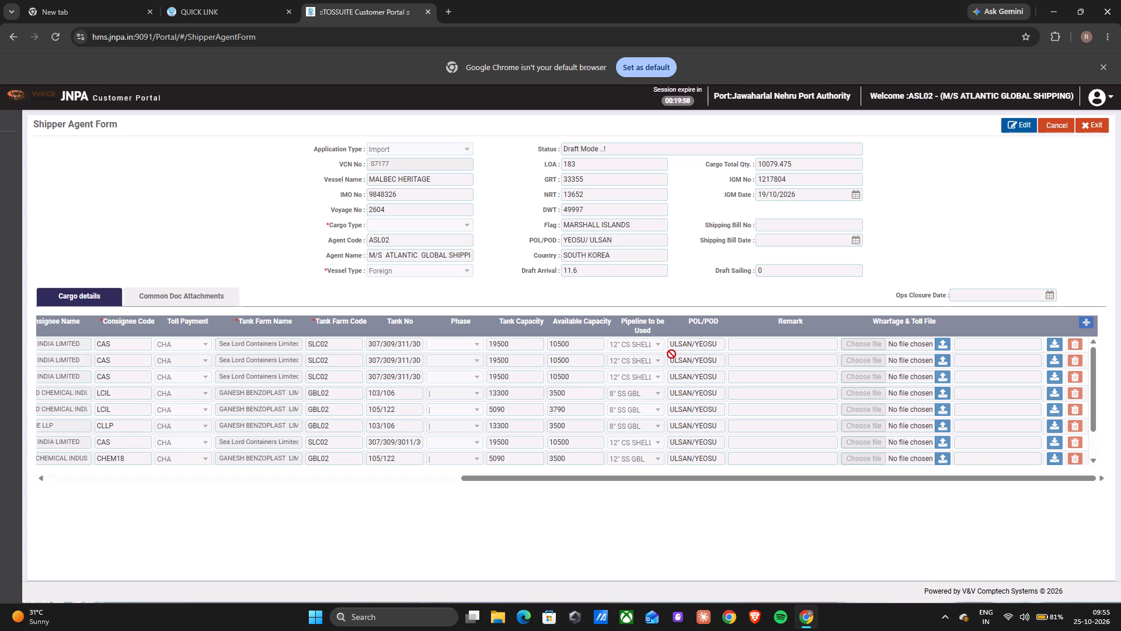
# Put the S7177 application in edit mode, set POL/POD of cargo row 1 (KIXX LUBO 600N) to YEOSU and copy that value.
pyautogui.click(323, 481)
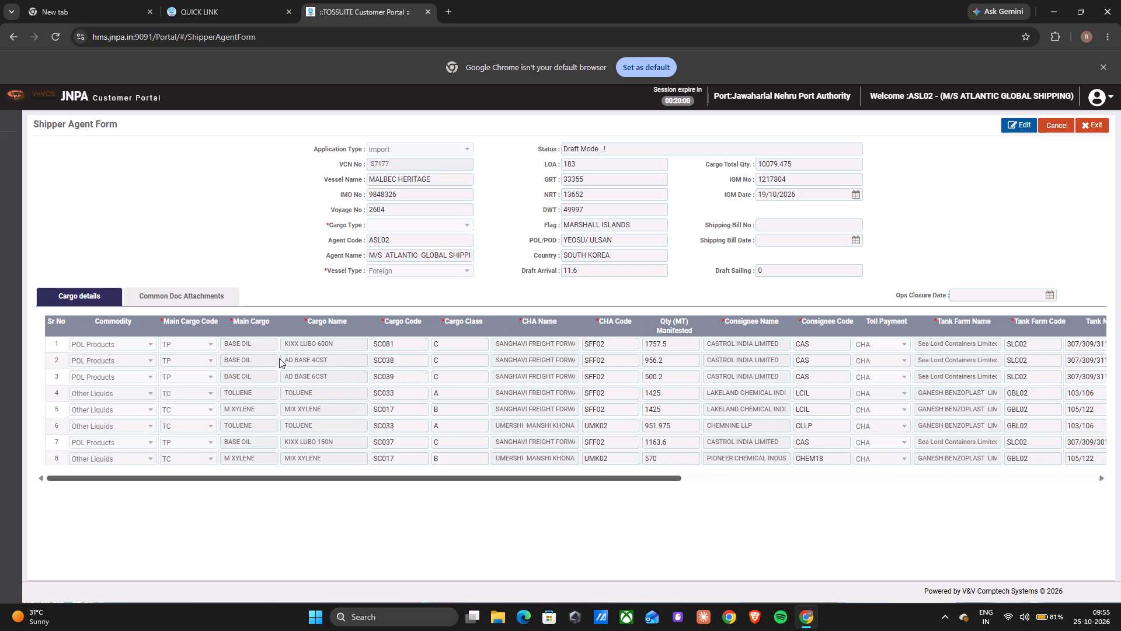
pyautogui.click(718, 481)
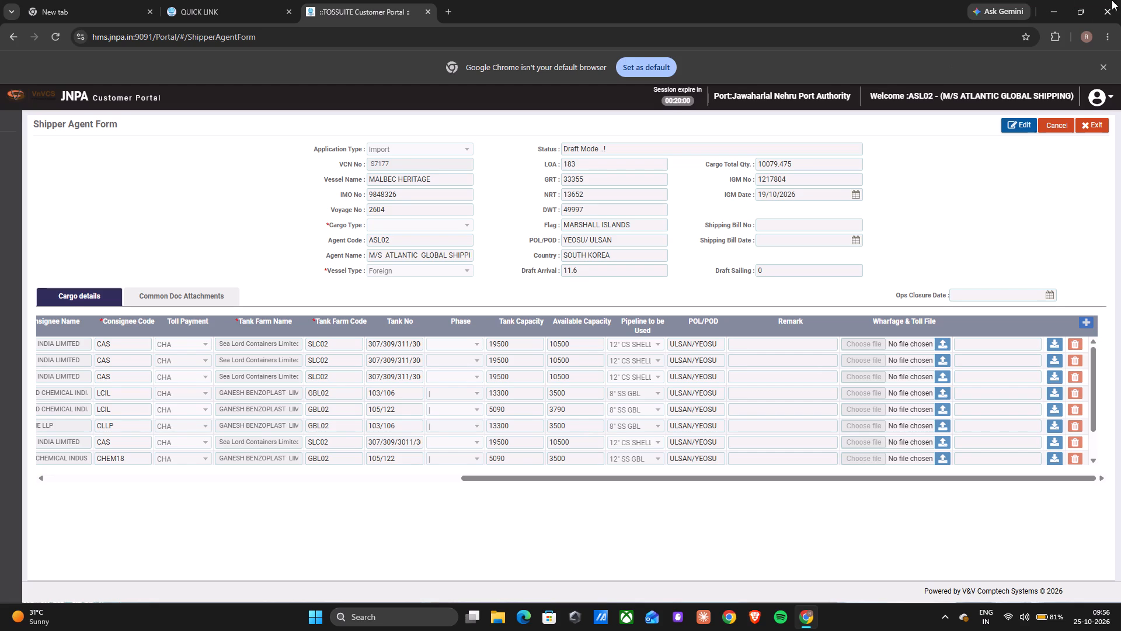
pyautogui.click(1022, 125)
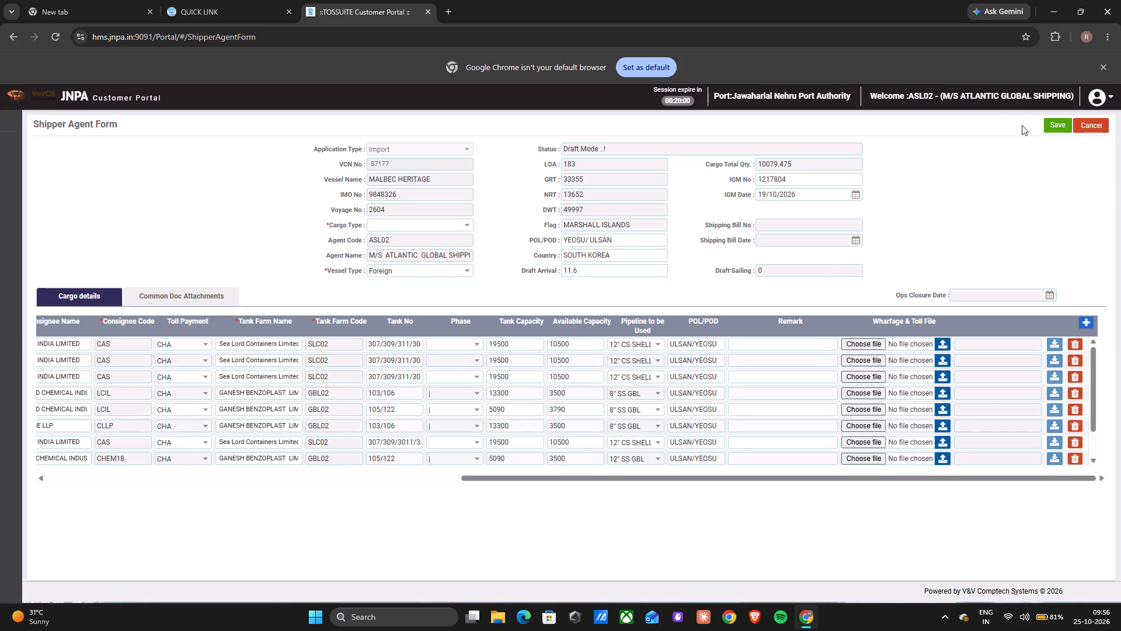
pyautogui.click(696, 344)
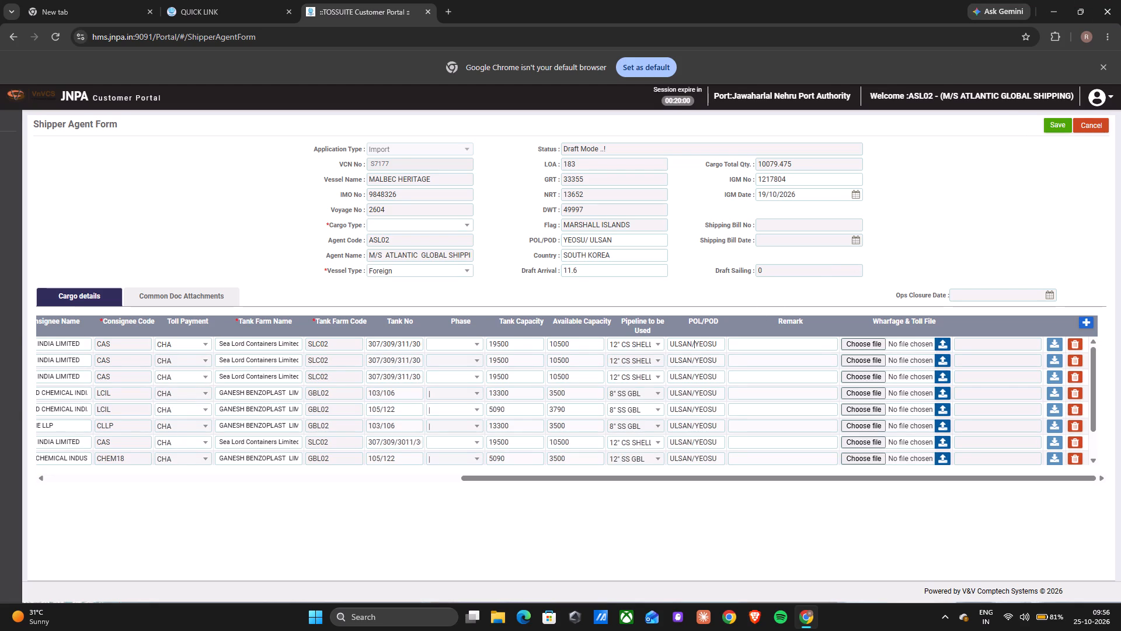
pyautogui.press('BackSpace')
pyautogui.press('BackSpace')
pyautogui.press('BackSpace')
pyautogui.press('BackSpace')
pyautogui.press('BackSpace')
pyautogui.press('BackSpace')
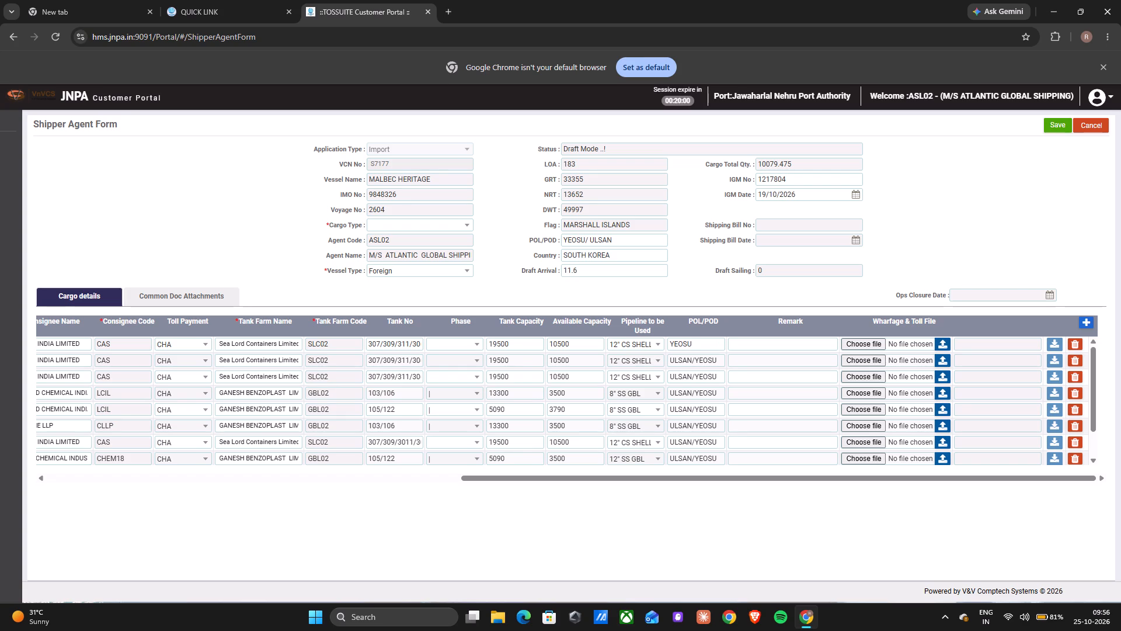
pyautogui.doubleClick(685, 341)
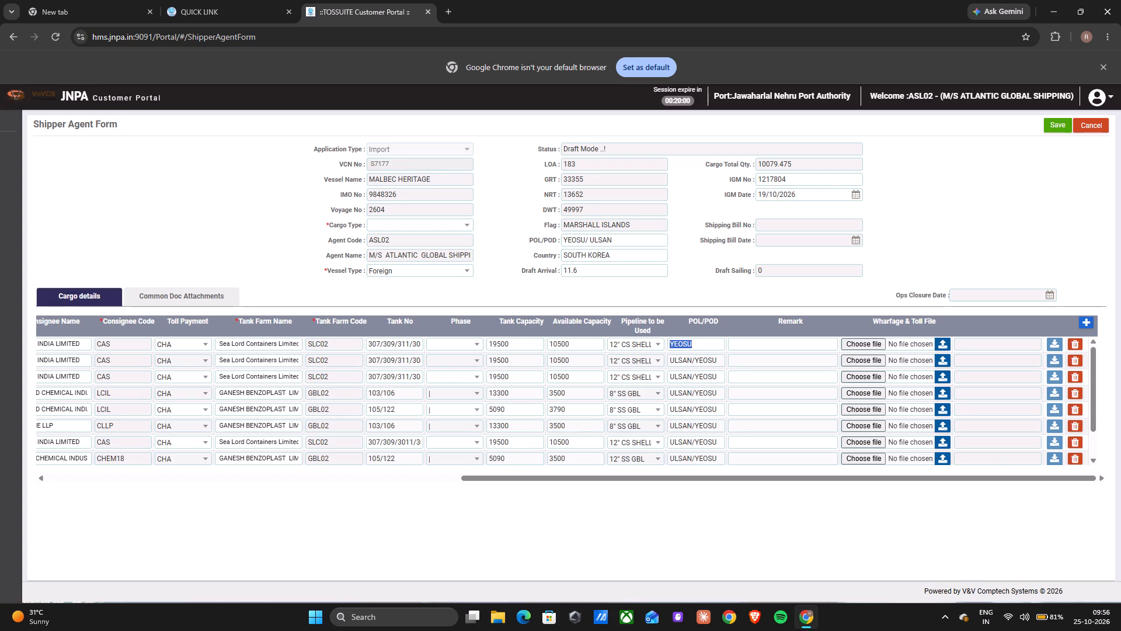
pyautogui.hotkey('ctrl', 'c')
# Set the POL/POD of cargo row 2 (AD BASE 4CST) to YEOSU.
pyautogui.click(695, 359)
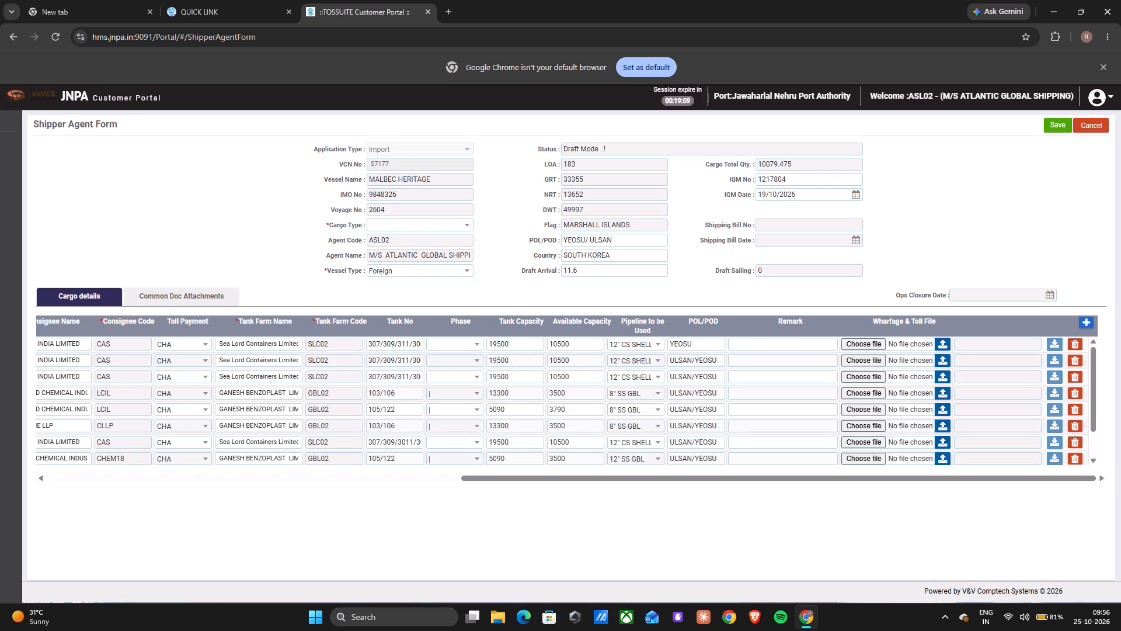
pyautogui.press('BackSpace')
pyautogui.press('BackSpace')
pyautogui.press('BackSpace')
pyautogui.press('BackSpace')
pyautogui.press('BackSpace')
pyautogui.press('BackSpace')
pyautogui.press('BackSpace')
# Set the POL/POD of cargo row 3 (AD BASE 6CST) to YEOSU.
pyautogui.click(696, 375)
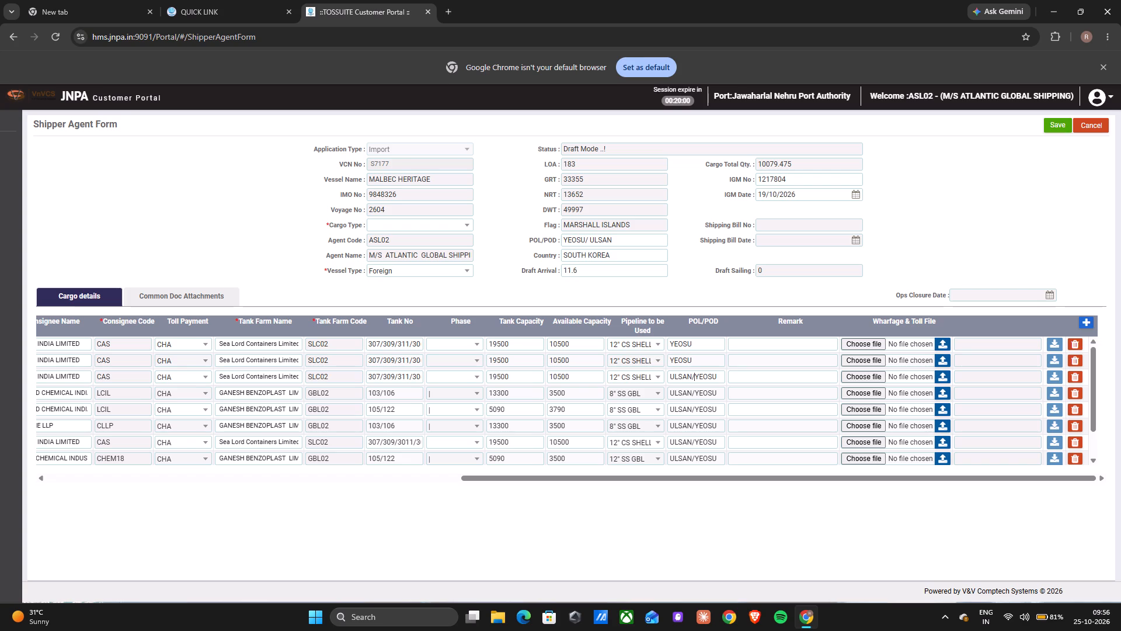
pyautogui.press('BackSpace')
pyautogui.press('BackSpace')
pyautogui.press('BackSpace')
pyautogui.press('BackSpace')
pyautogui.press('BackSpace')
pyautogui.press('BackSpace')
# Check the cargo in row 4 (TOLUENE, Lakeland Chemical) and set its POL/POD to ULSAN.
pyautogui.click(84, 478)
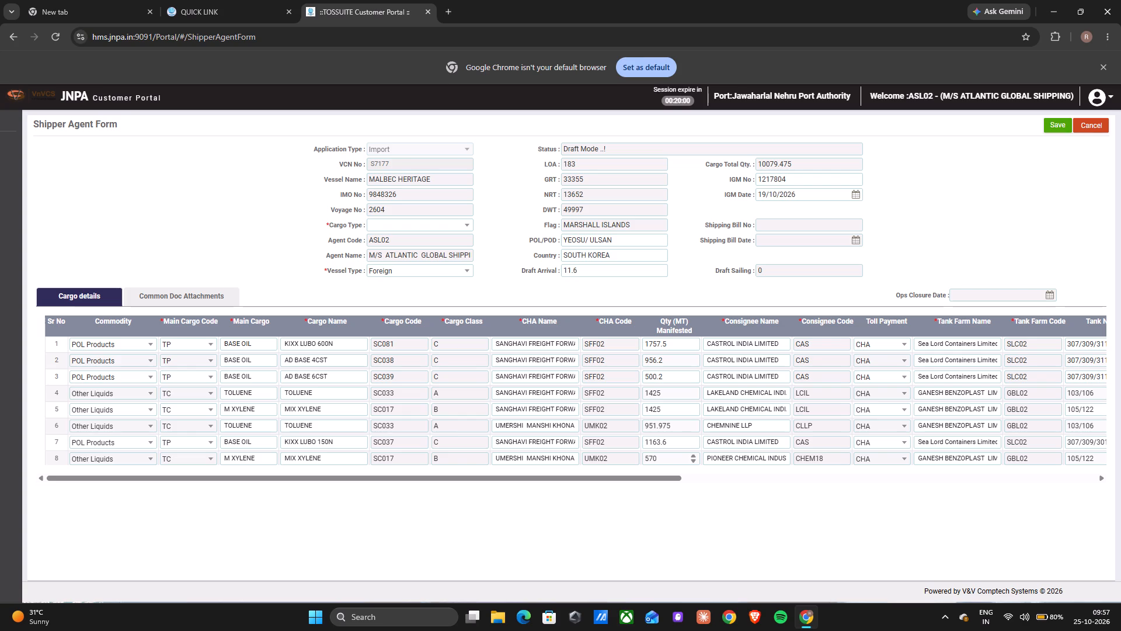
pyautogui.click(738, 476)
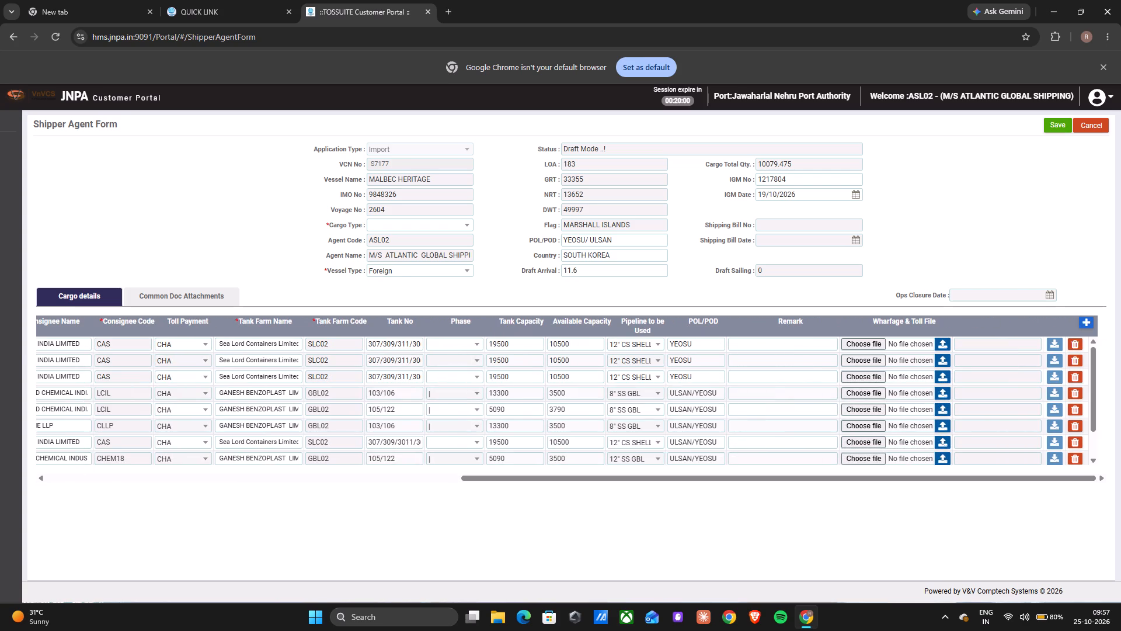
pyautogui.click(717, 393)
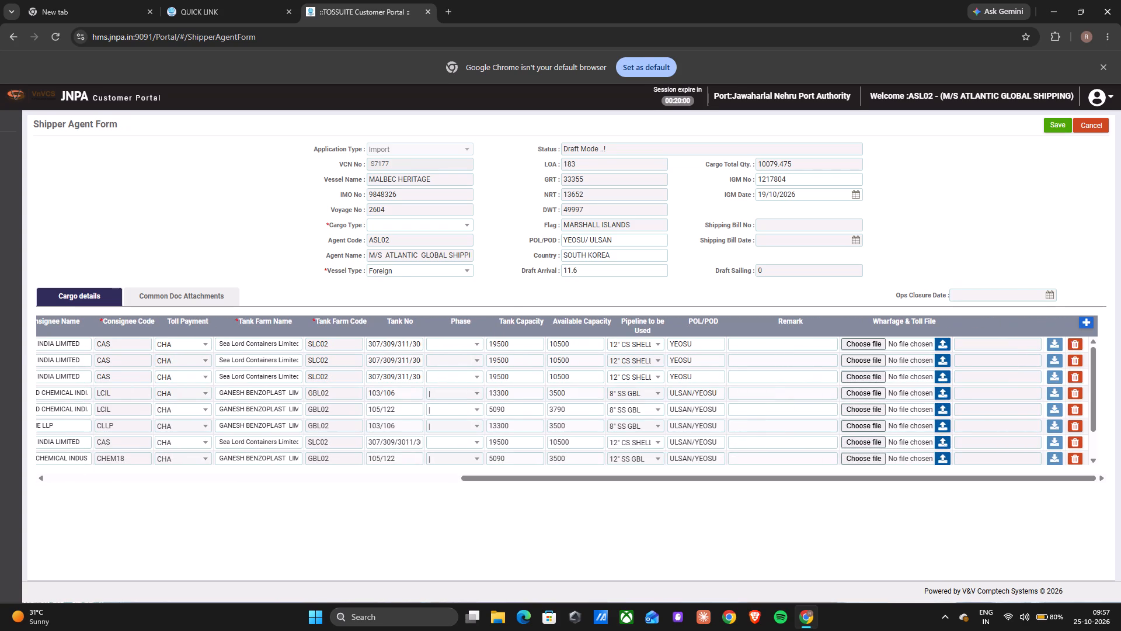
pyautogui.press('BackSpace')
pyautogui.press('BackSpace')
pyautogui.press('BackSpace')
pyautogui.press('BackSpace')
pyautogui.press('BackSpace')
pyautogui.press('BackSpace')
# Set the POL/POD of cargo row 5 (MIX XYLENE, Lakeland Chemical) to YEOSU, checking the row's cargo and consignee details.
pyautogui.click(678, 412)
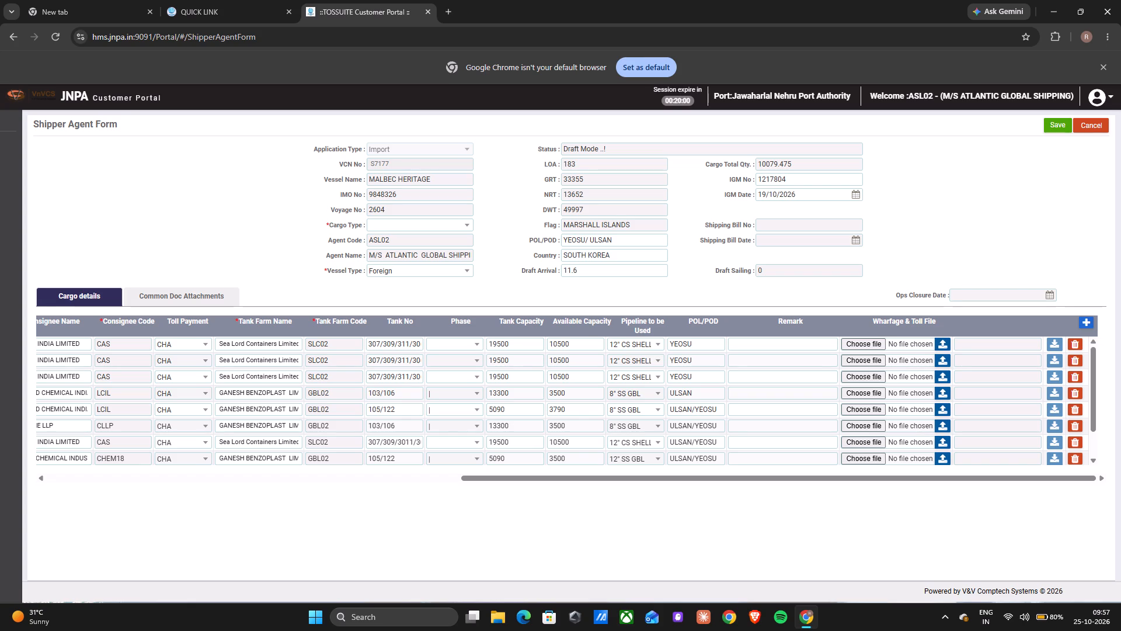
pyautogui.click(694, 410)
pyautogui.press('BackSpace')
pyautogui.press('BackSpace')
pyautogui.press('BackSpace')
pyautogui.press('BackSpace')
pyautogui.press('BackSpace')
pyautogui.click(47, 480)
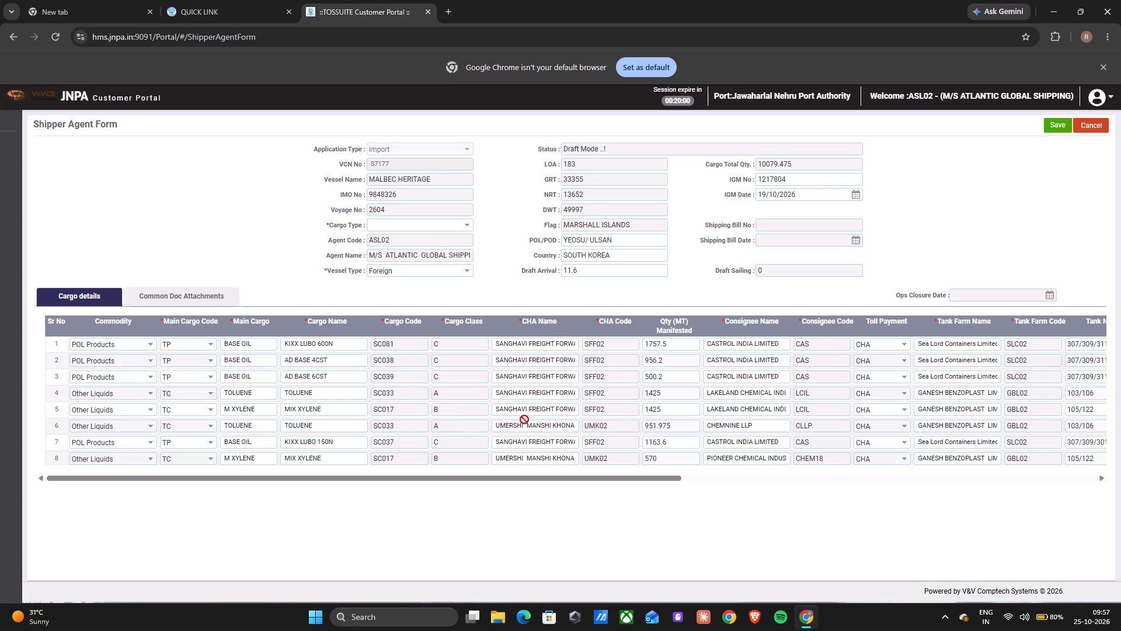
pyautogui.doubleClick(735, 411)
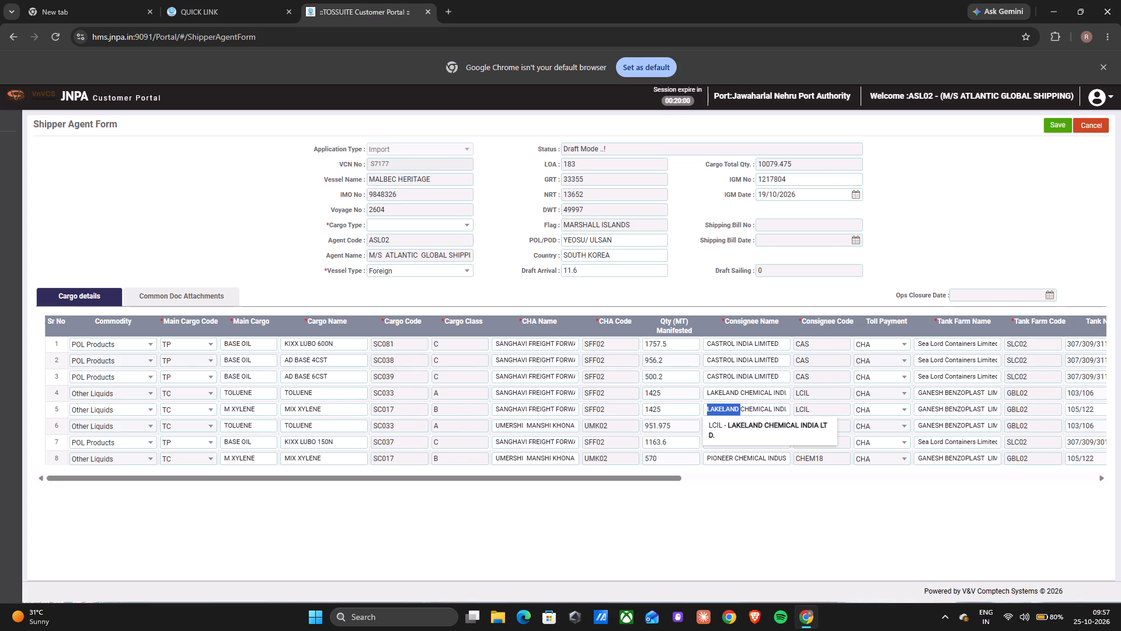
pyautogui.press('Escape')
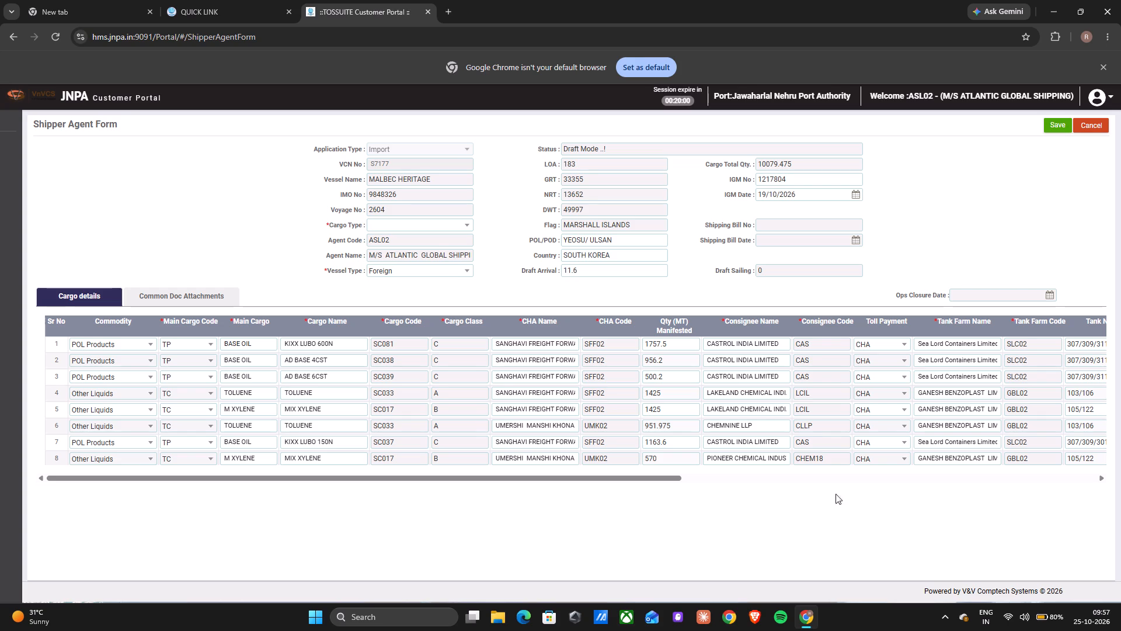
pyautogui.click(827, 477)
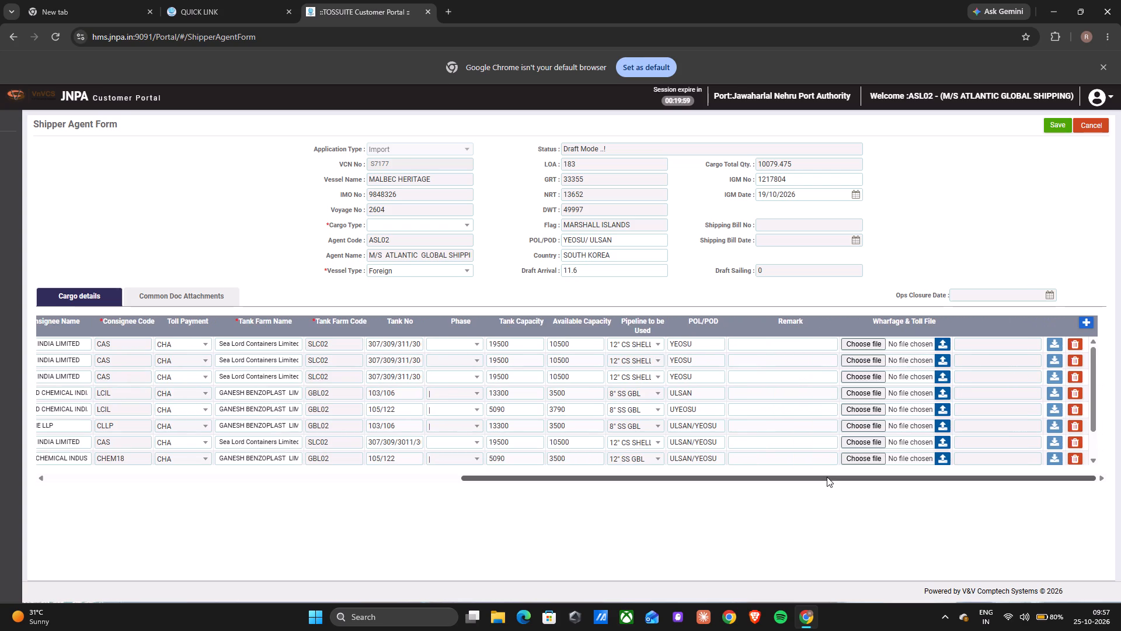
pyautogui.click(674, 405)
pyautogui.press('BackSpace')
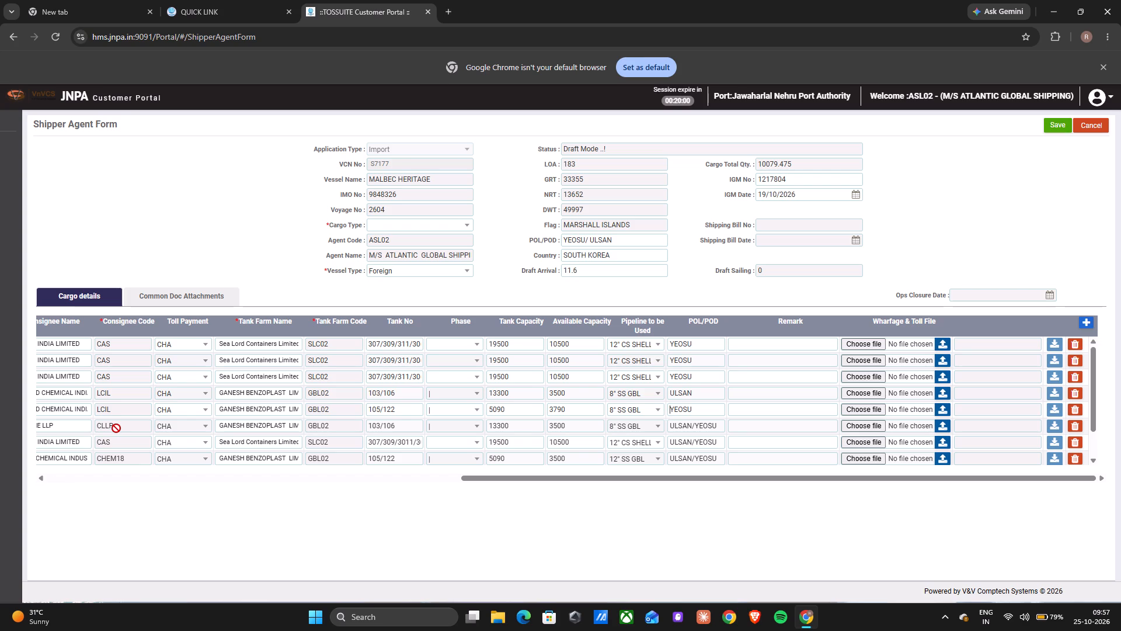
# Set the POL/POD of cargo row 6 (Chemnine LLP) to YEOSU, checking the row's consignee and quantity details.
pyautogui.click(40, 478)
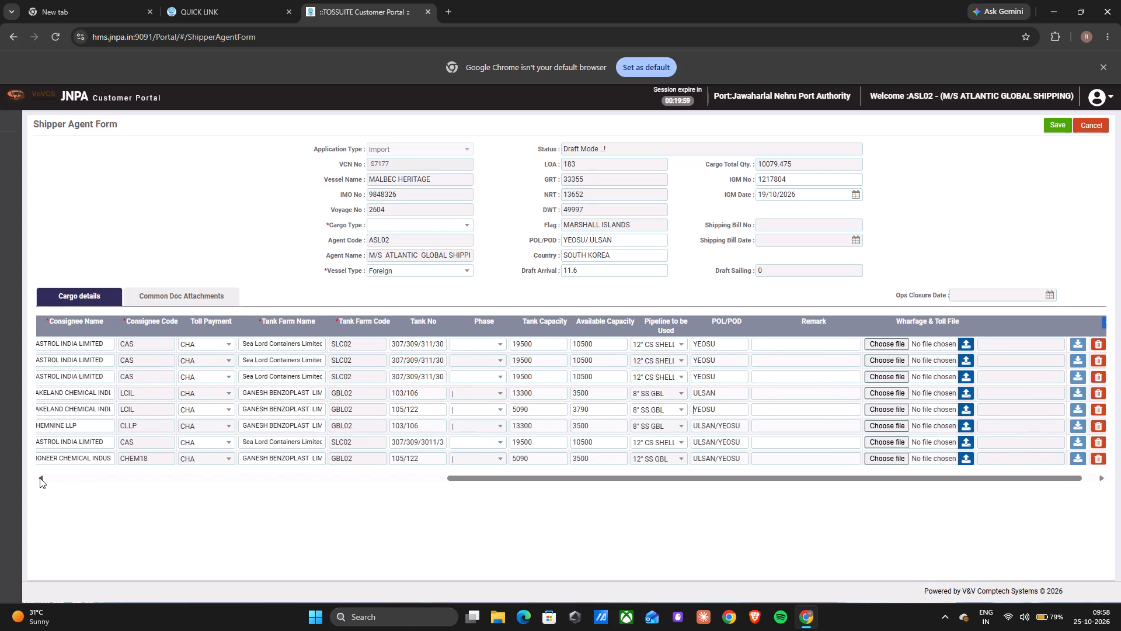
pyautogui.doubleClick(40, 478)
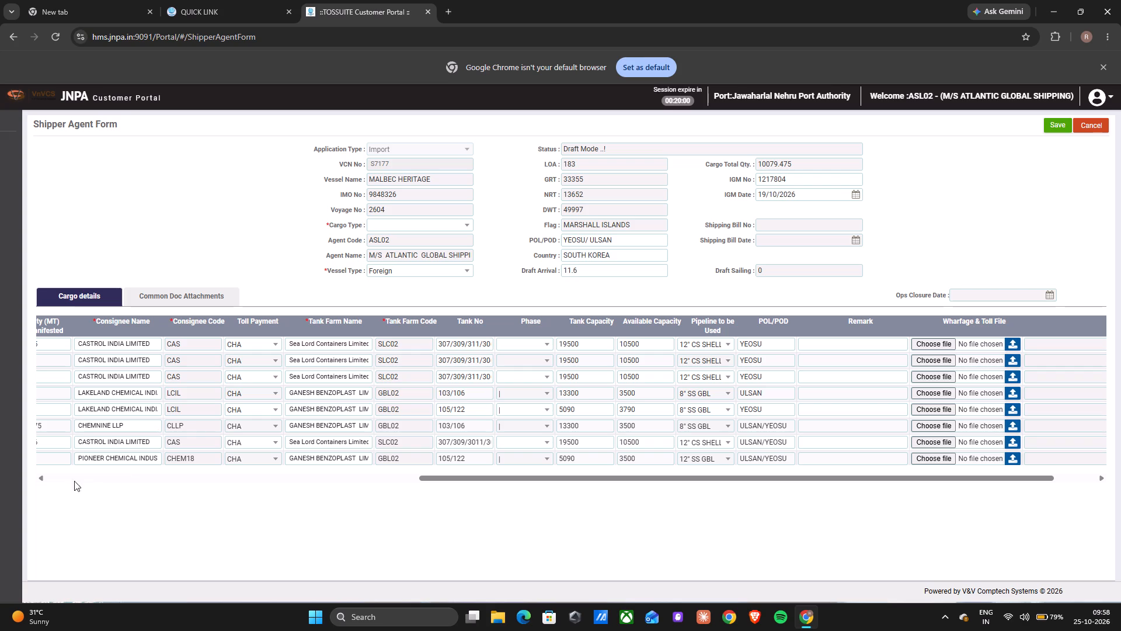
pyautogui.doubleClick(41, 478)
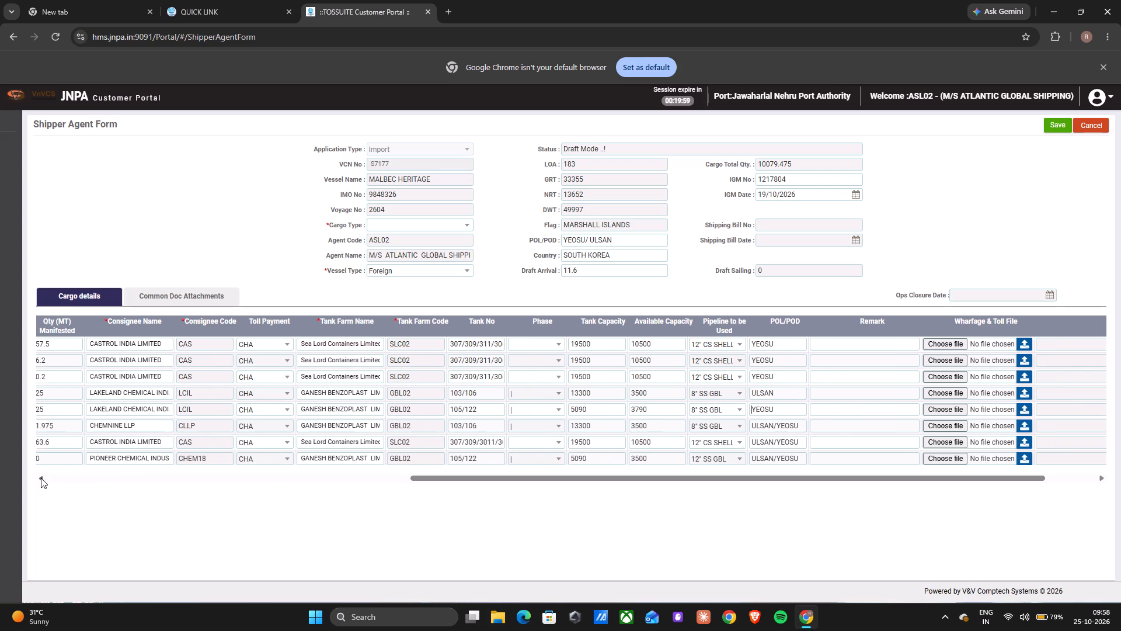
pyautogui.tripleClick(41, 478)
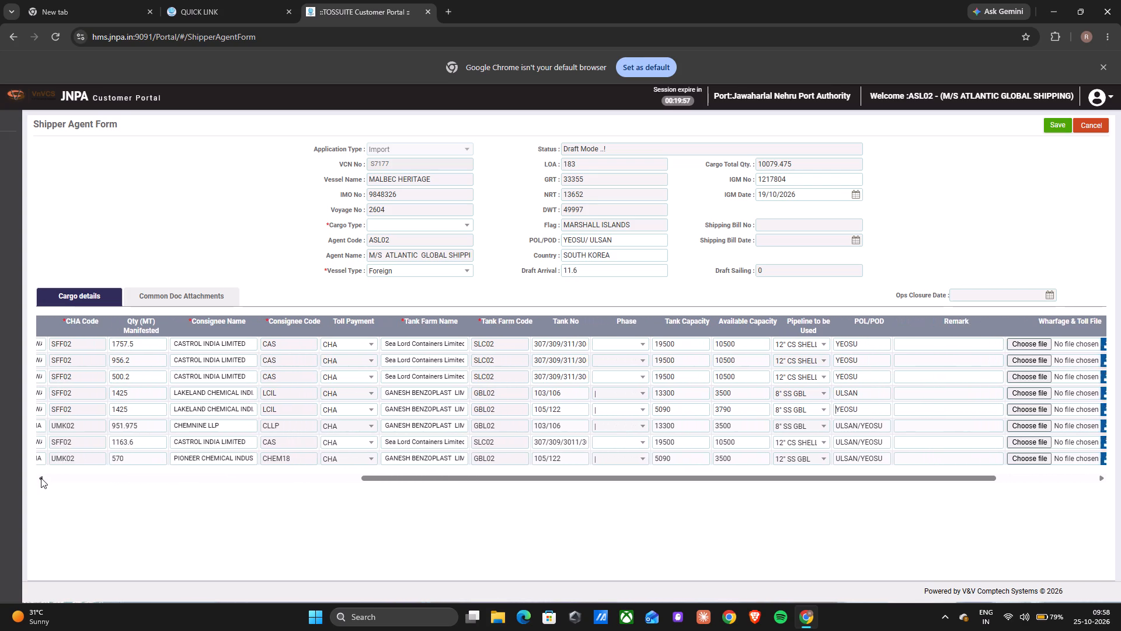
pyautogui.click(41, 478)
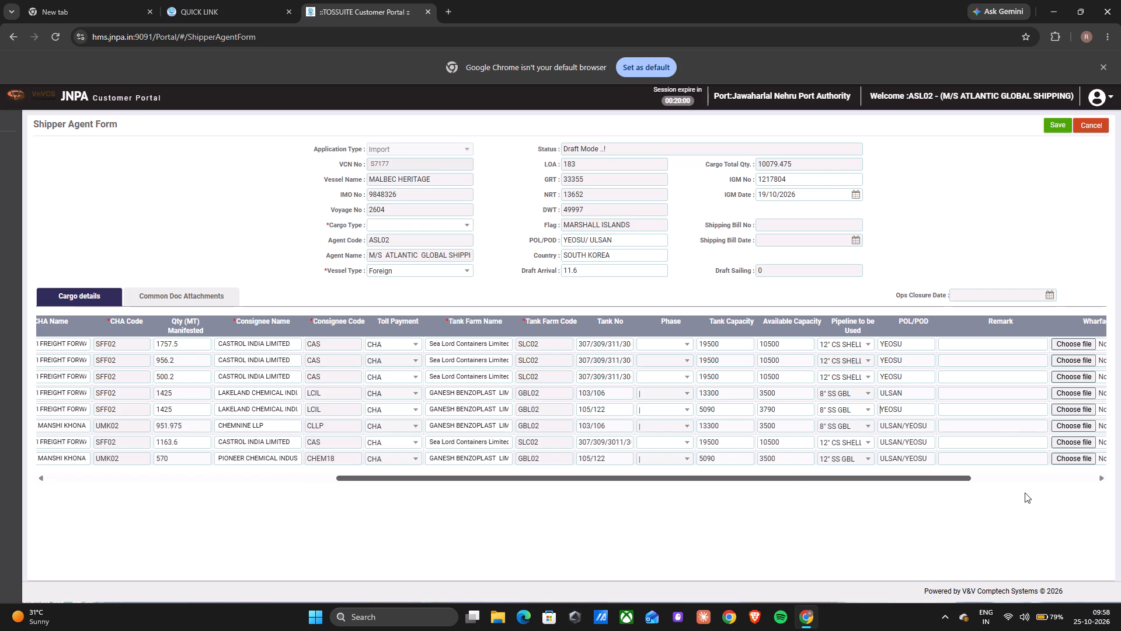
pyautogui.click(906, 427)
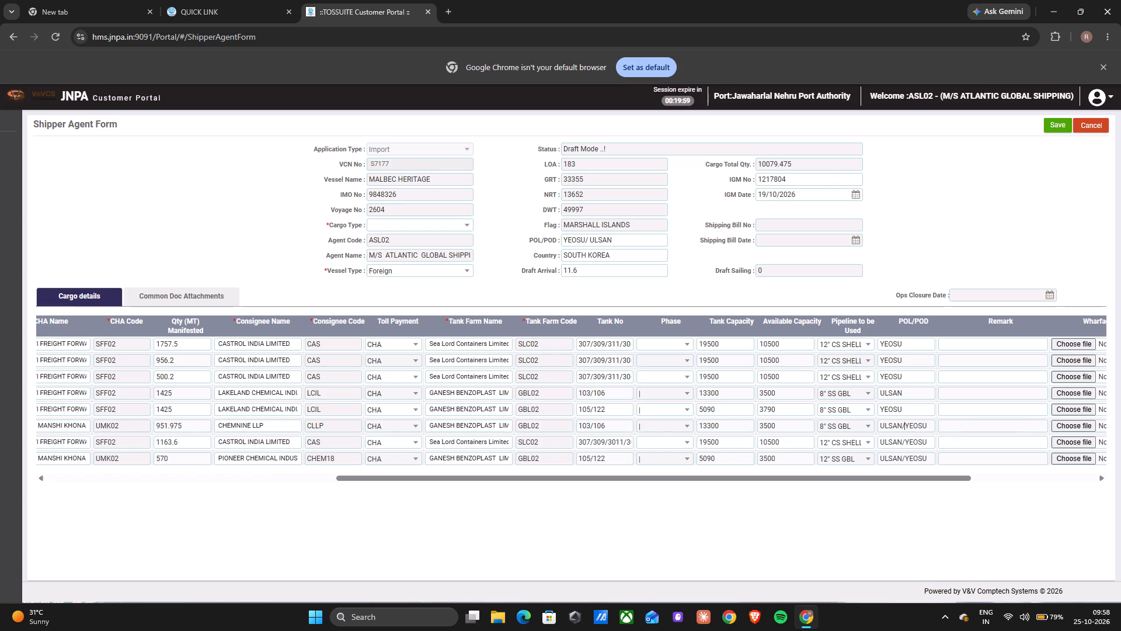
pyautogui.press('BackSpace')
pyautogui.press('BackSpace')
pyautogui.press('BackSpace')
pyautogui.press('BackSpace')
pyautogui.press('BackSpace')
pyautogui.press('BackSpace')
pyautogui.press('BackSpace')
# Set the POL/POD of cargo row 7 (Castrol India, tank 307/309/3011/3) to YEOSU.
pyautogui.click(904, 445)
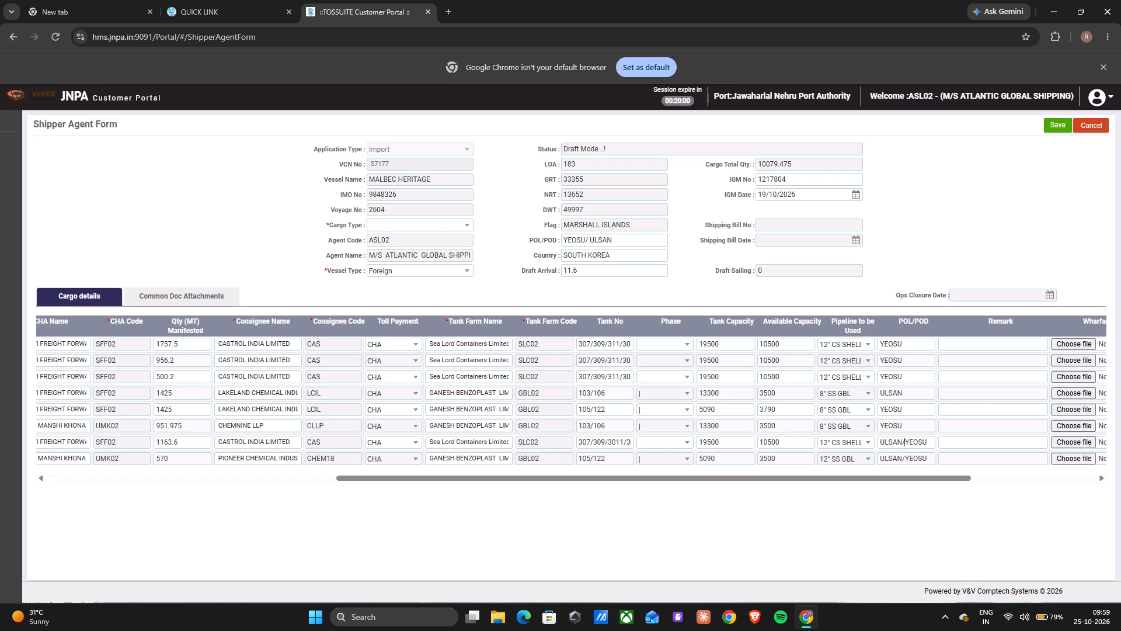
pyautogui.press('BackSpace')
pyautogui.press('BackSpace')
pyautogui.press('BackSpace')
pyautogui.press('BackSpace')
pyautogui.press('BackSpace')
pyautogui.press('BackSpace')
# Recheck the POL/POD entries of the two Lakeland Chemical rows and the consignee of cargo row 6.
pyautogui.click(913, 393)
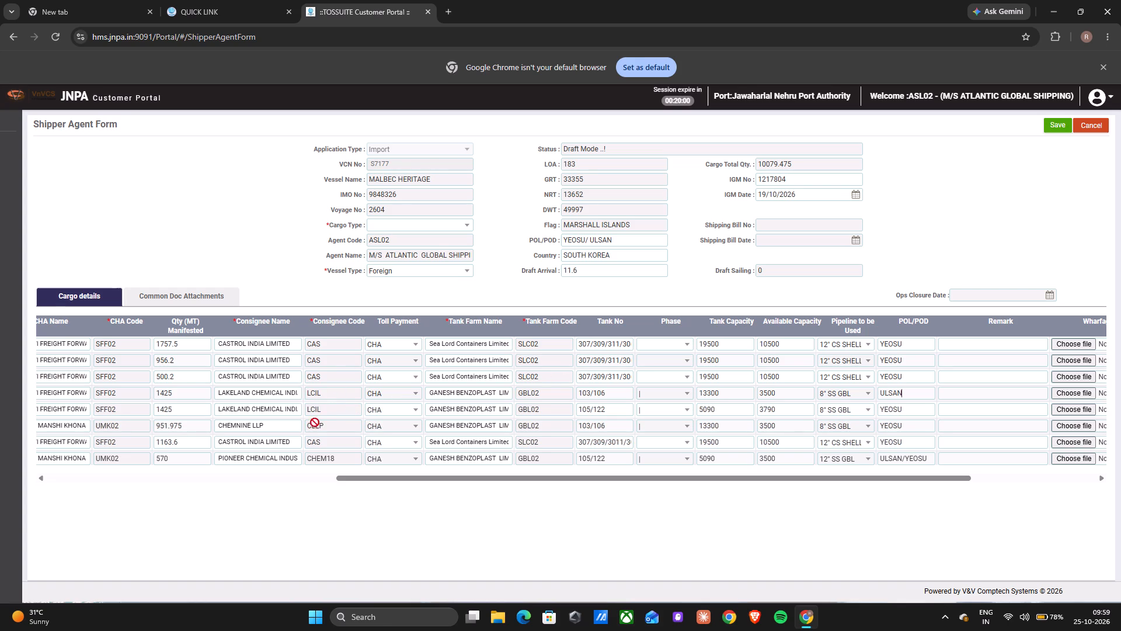
pyautogui.click(906, 410)
pyautogui.click(270, 426)
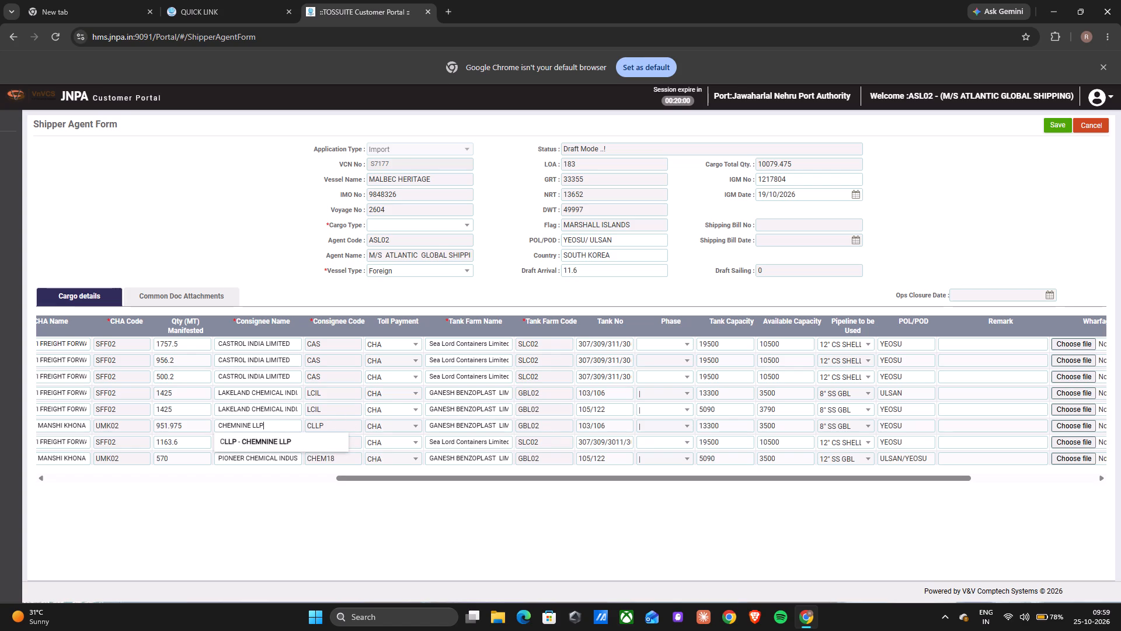
pyautogui.press('Escape')
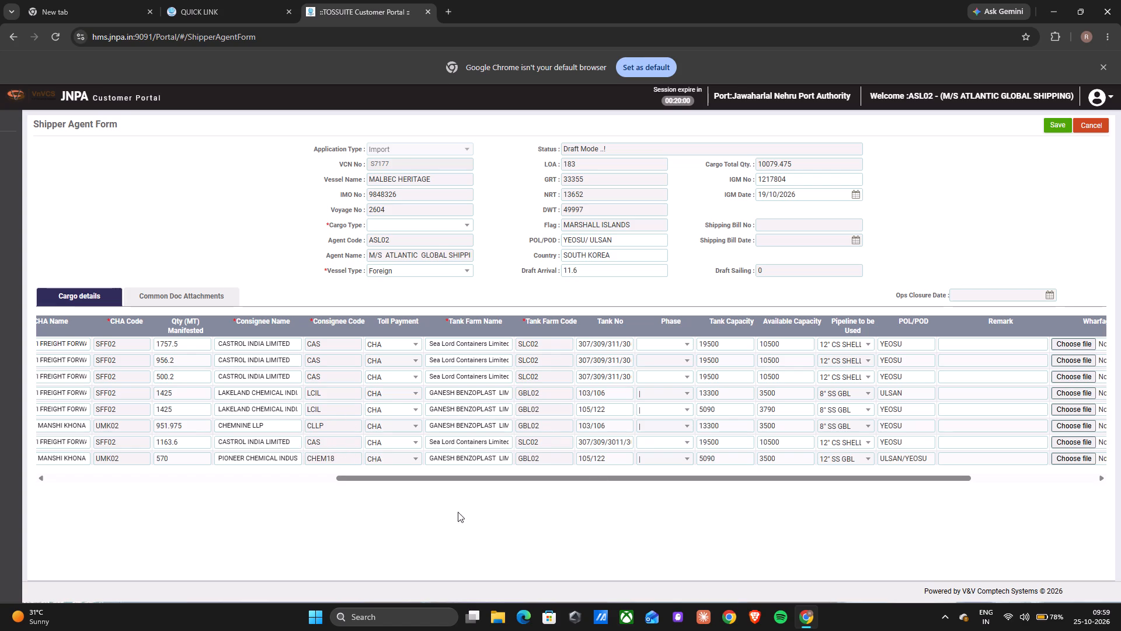
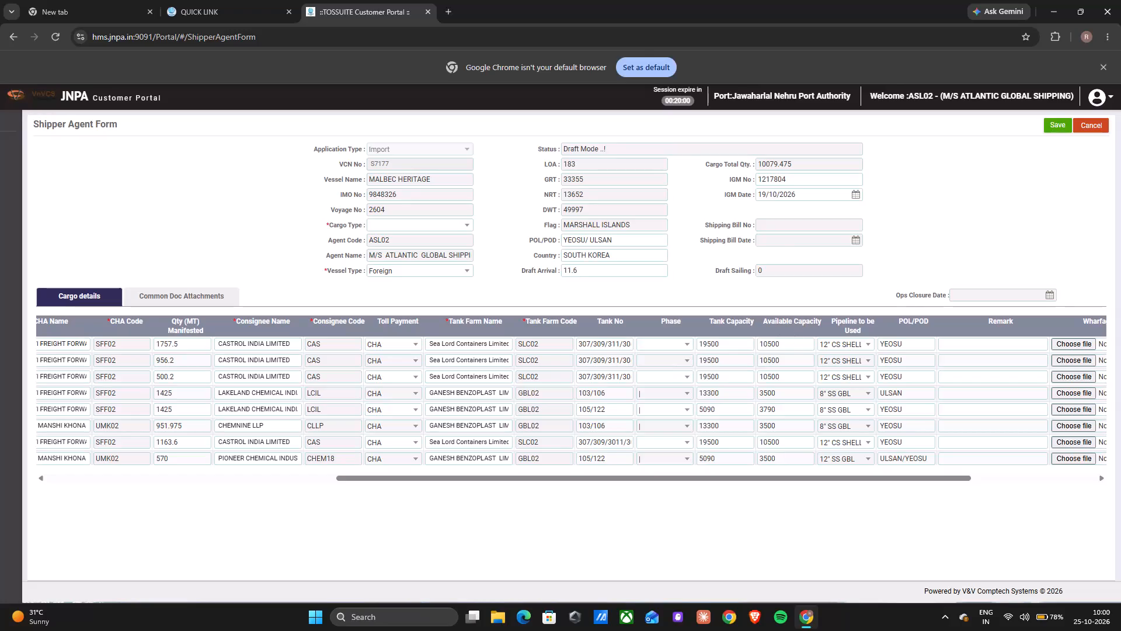
# Set the POL/POD of cargo row 8 (Pioneer Chemical) to ULSAN and save the form.
pyautogui.click(928, 458)
pyautogui.press('BackSpace')
pyautogui.press('BackSpace')
pyautogui.press('BackSpace')
pyautogui.press('BackSpace')
pyautogui.press('BackSpace')
pyautogui.press('BackSpace')
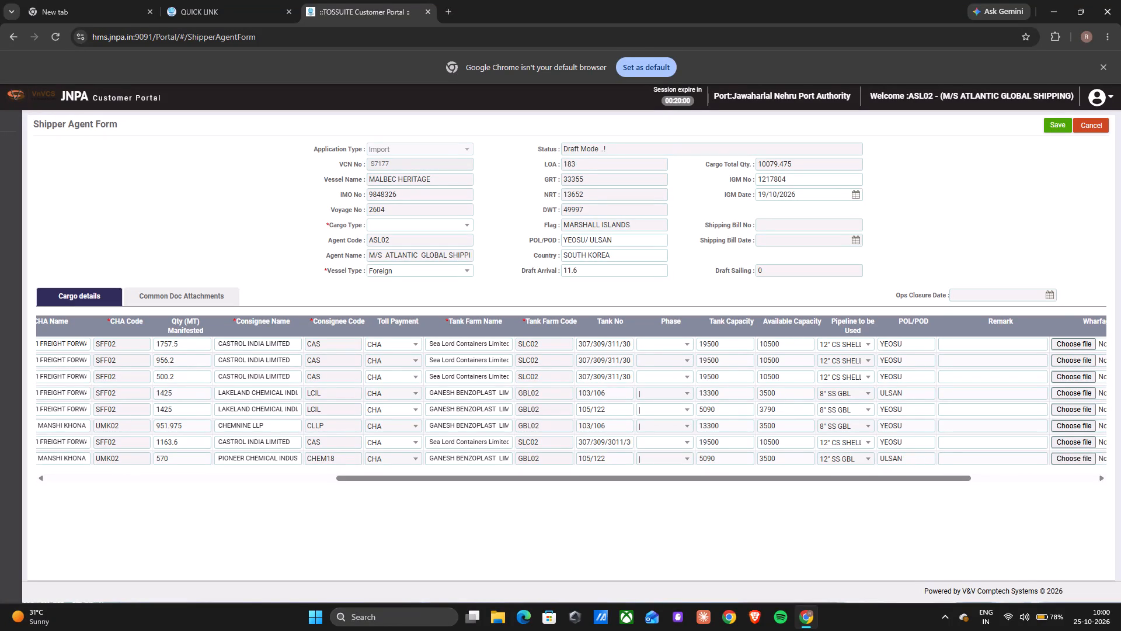
pyautogui.click(1060, 125)
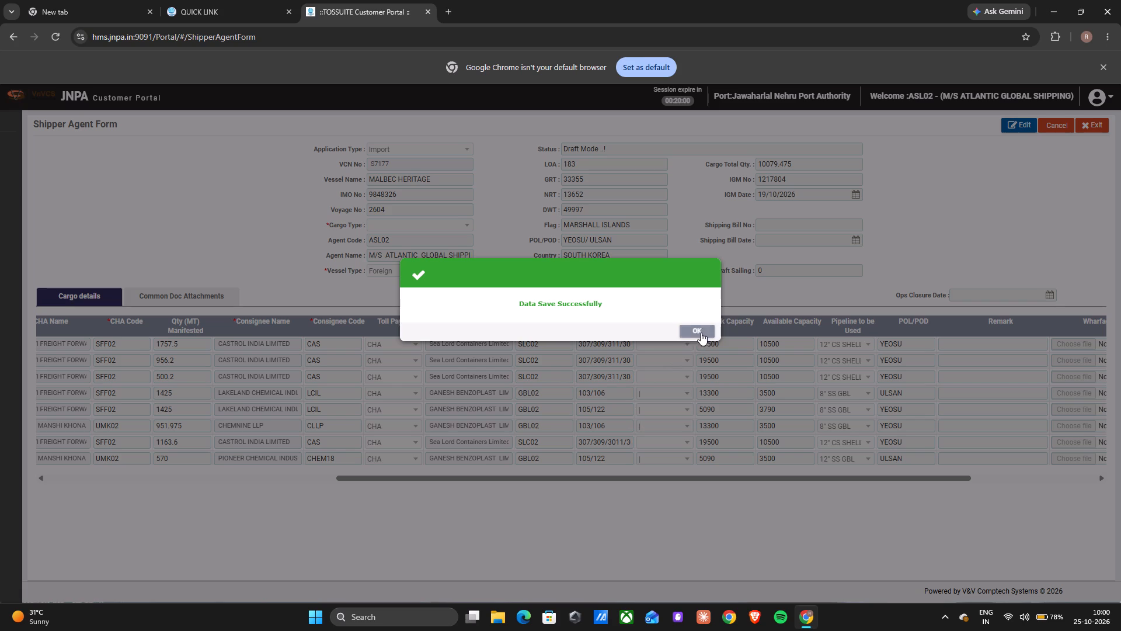
pyautogui.click(706, 328)
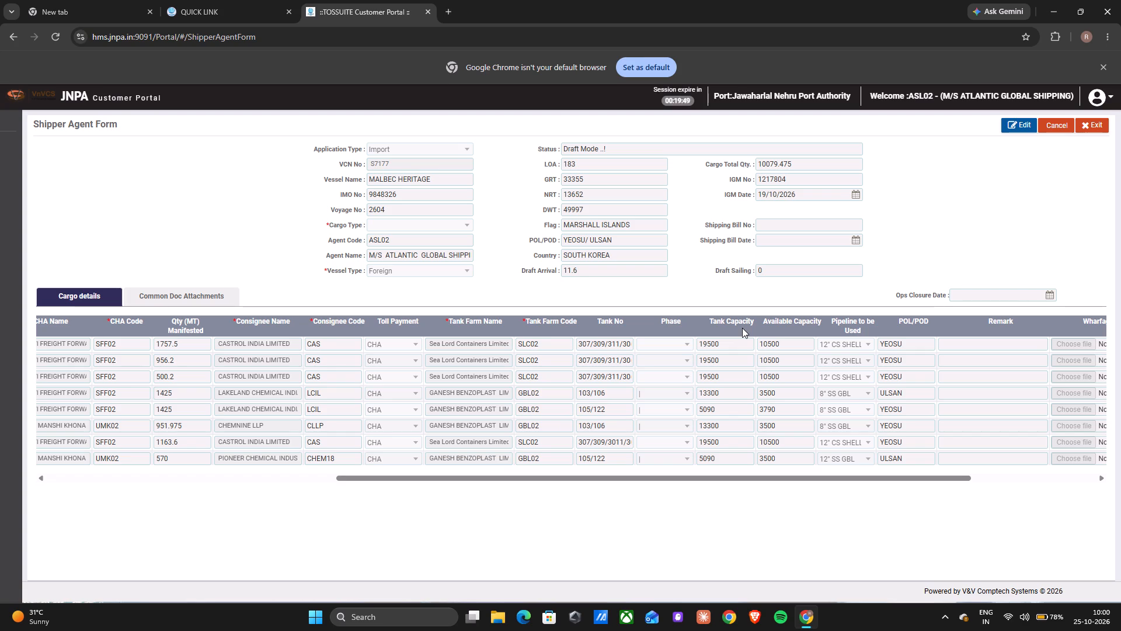
# Examine the cargo names, quantities, consignees and POL/POD entries of the last two cargo rows, Chemnine LLP and Ganga Rasayanie.
pyautogui.scroll(-2, 252, 354)
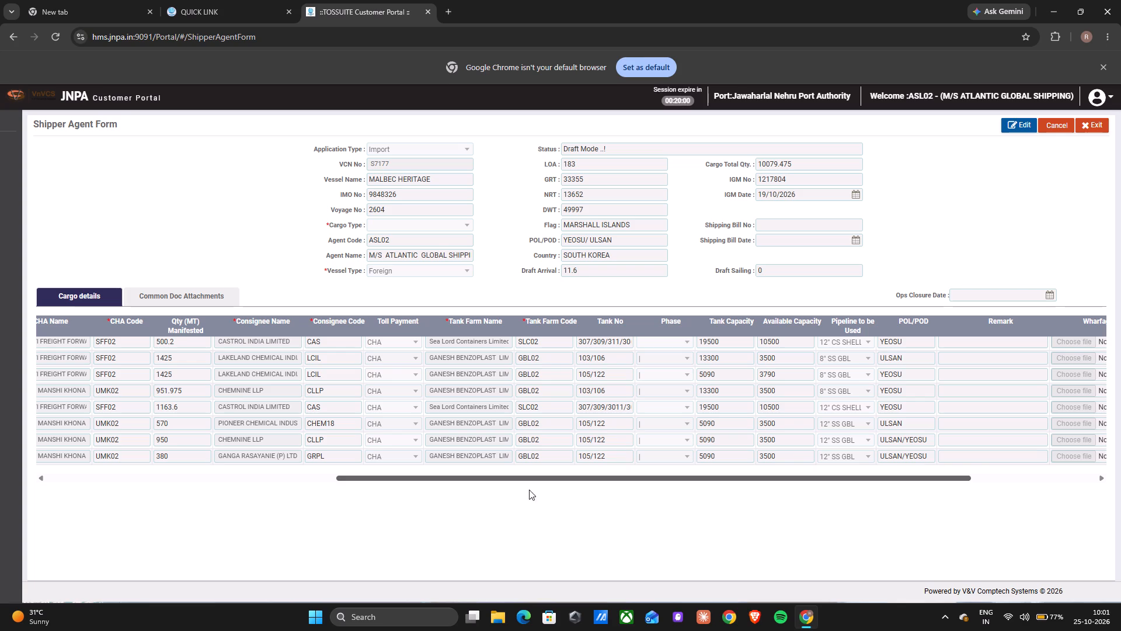
pyautogui.doubleClick(41, 477)
pyautogui.click(41, 477)
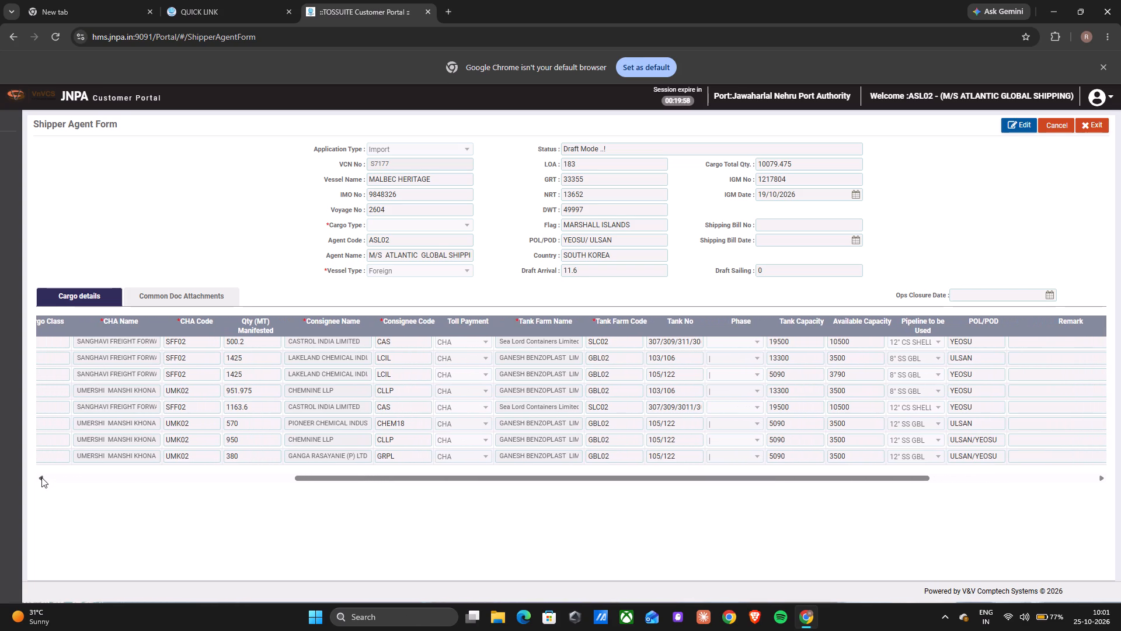
pyautogui.doubleClick(41, 477)
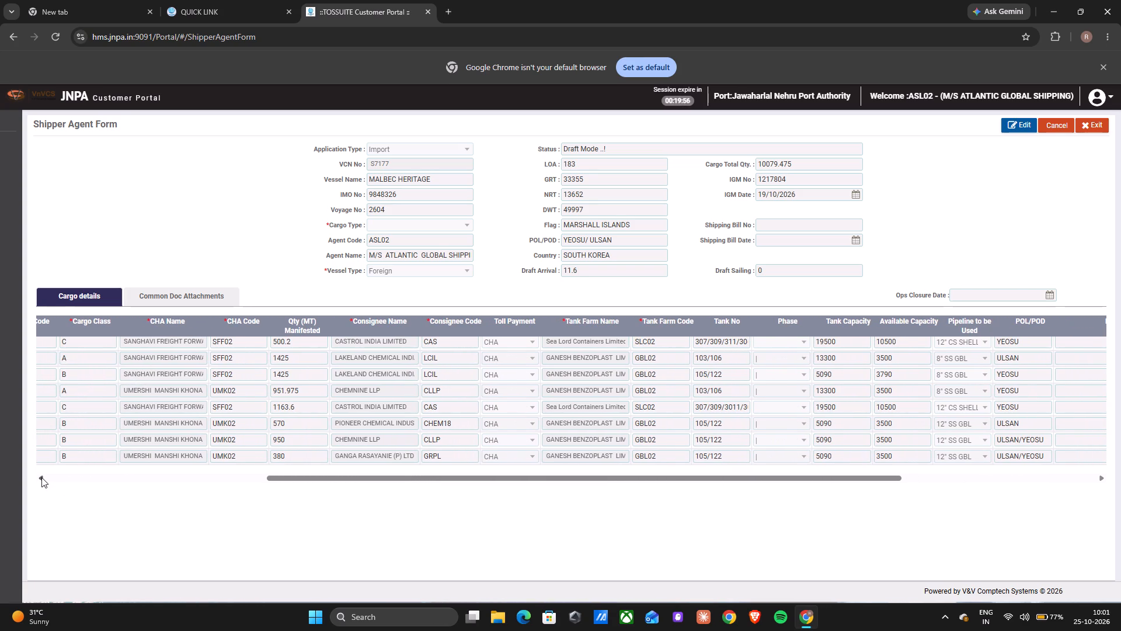
pyautogui.doubleClick(41, 477)
pyautogui.doubleClick(41, 477)
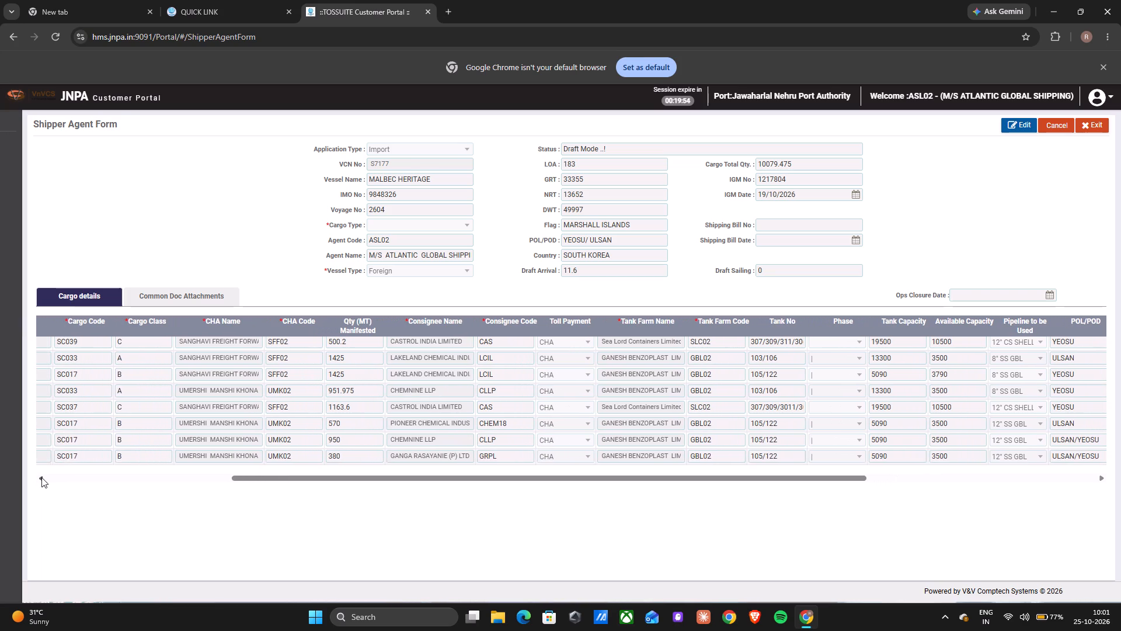
pyautogui.doubleClick(41, 477)
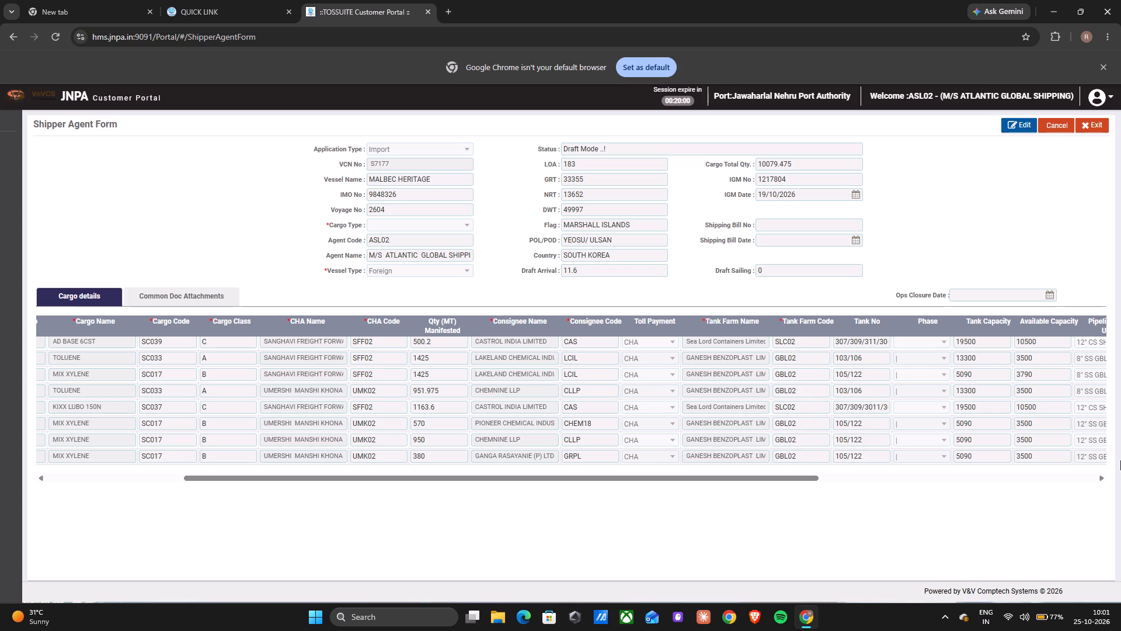
pyautogui.tripleClick(1103, 476)
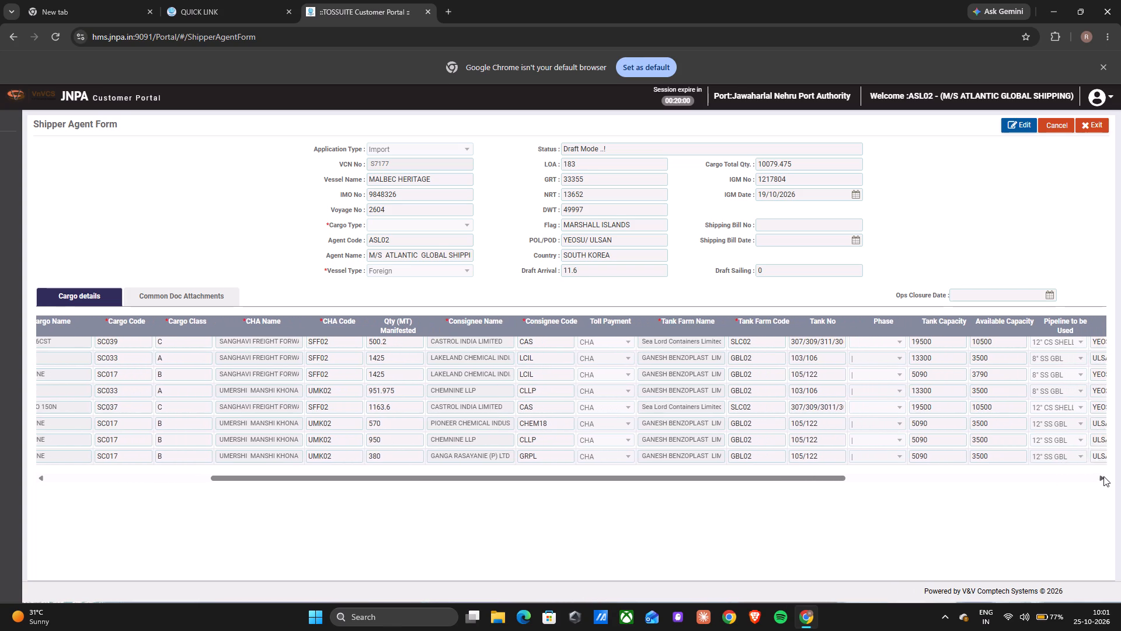
pyautogui.tripleClick(1103, 476)
pyautogui.click(1103, 476)
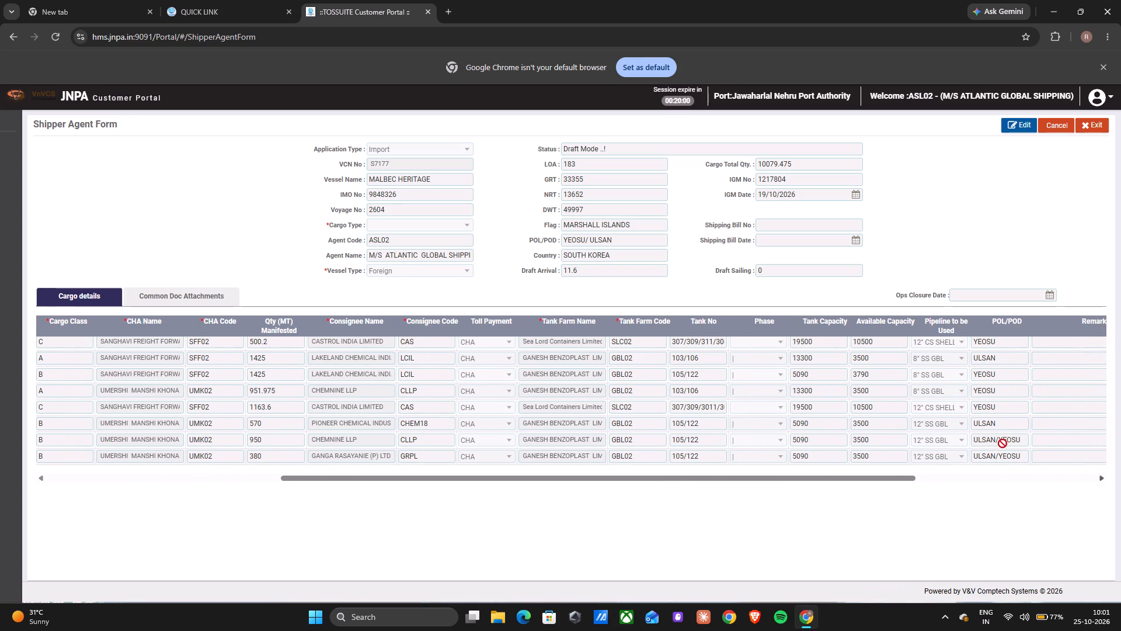
# Reopen the form for editing and set the POL/POD of cargo row 9 (Chemnine LLP, 950 MT) to YEOSU.
pyautogui.click(1026, 118)
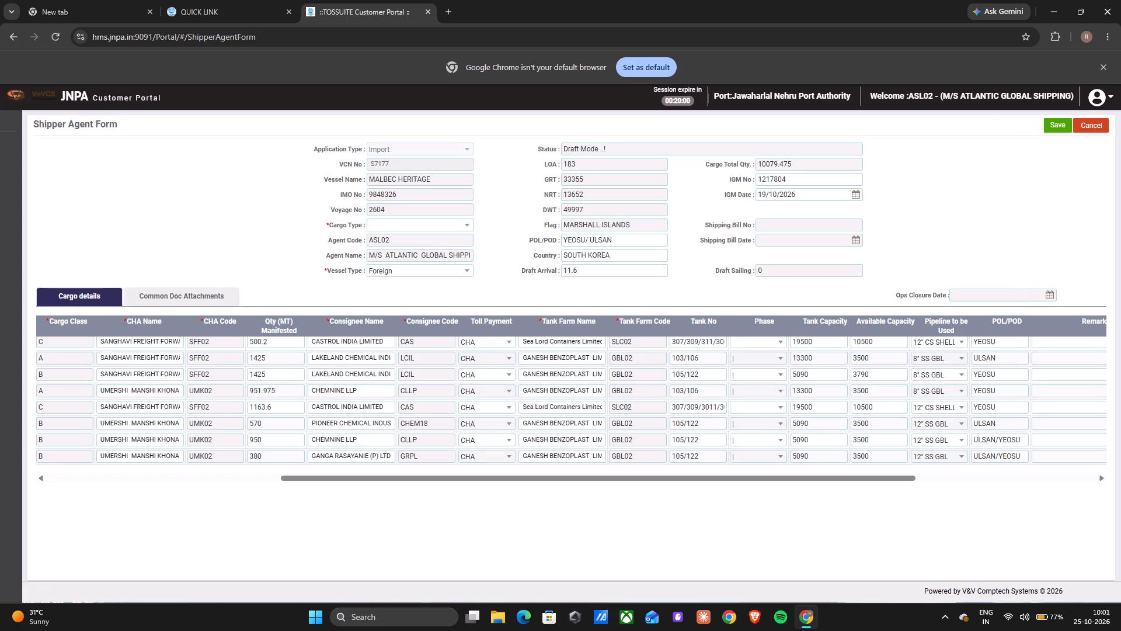
pyautogui.click(1000, 440)
pyautogui.press('BackSpace')
pyautogui.press('BackSpace')
pyautogui.press('BackSpace')
pyautogui.press('BackSpace')
pyautogui.press('BackSpace')
pyautogui.press('BackSpace')
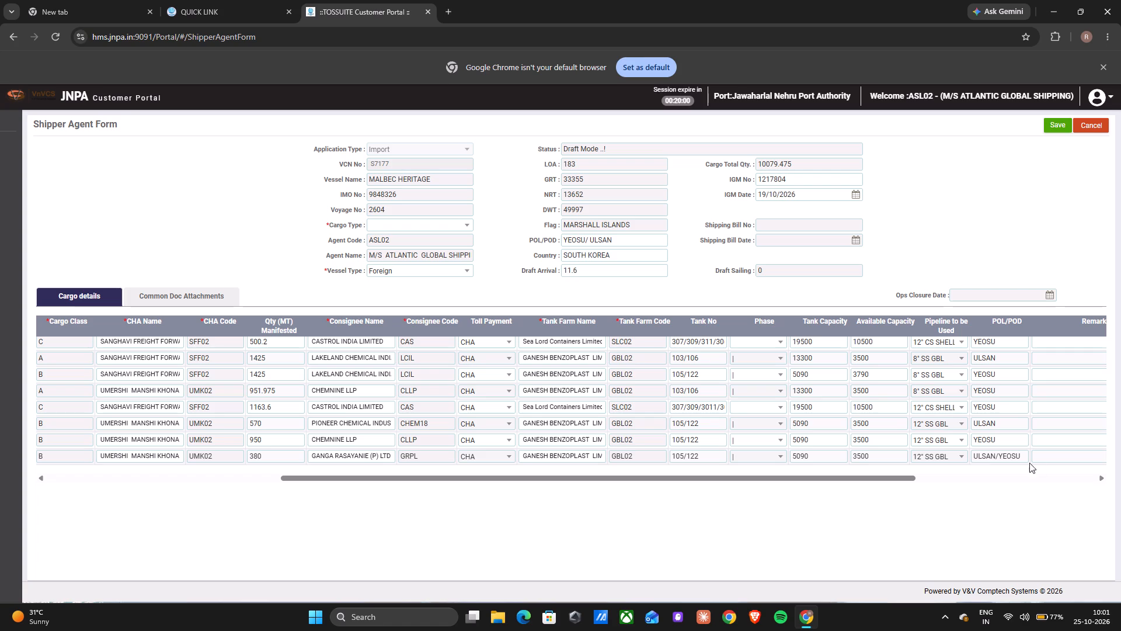
# Set the POL/POD of cargo row 10 (Ganga Rasayanie, 380 MT) to ULSAN and save the form.
pyautogui.click(1022, 454)
pyautogui.press('BackSpace')
pyautogui.press('BackSpace')
pyautogui.press('BackSpace')
pyautogui.press('BackSpace')
pyautogui.press('BackSpace')
pyautogui.press('BackSpace')
pyautogui.click(1055, 123)
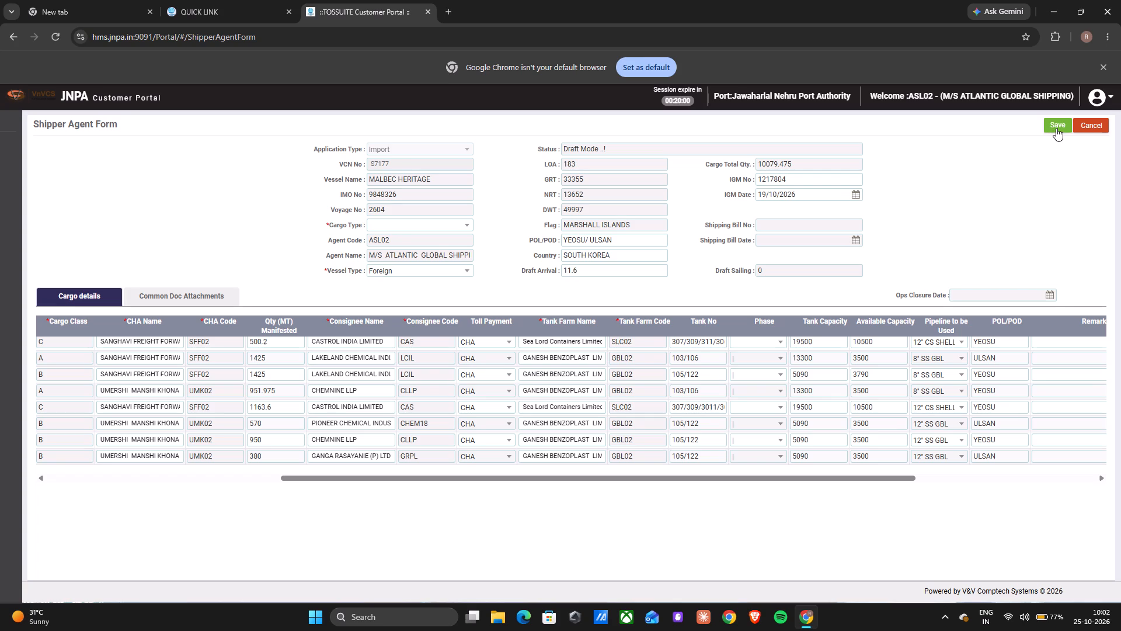
pyautogui.click(1056, 128)
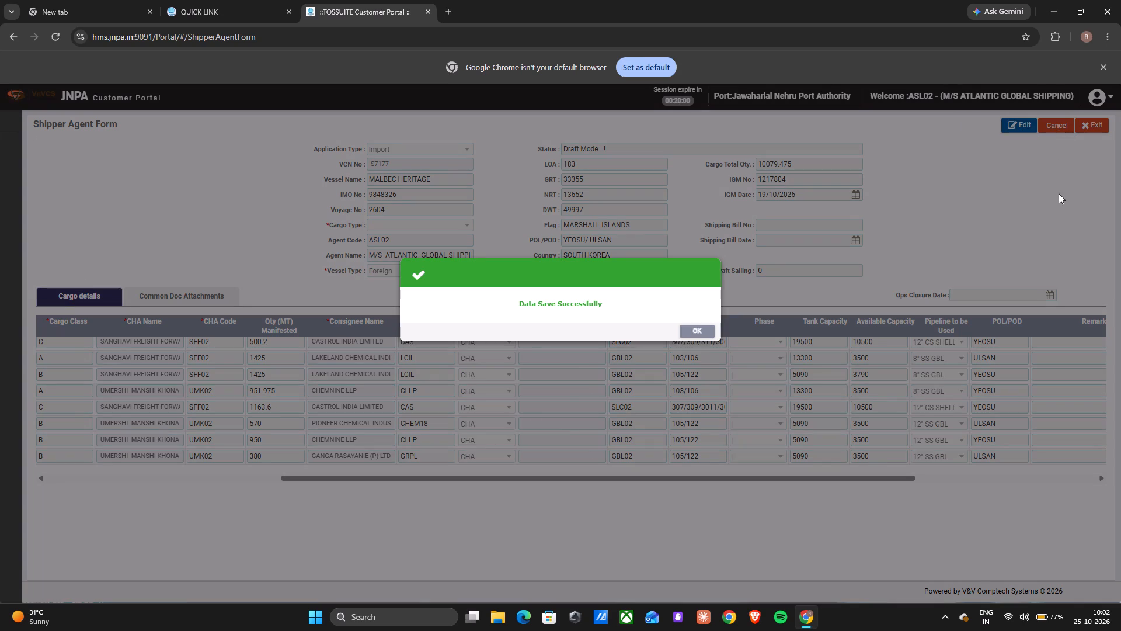
pyautogui.click(711, 334)
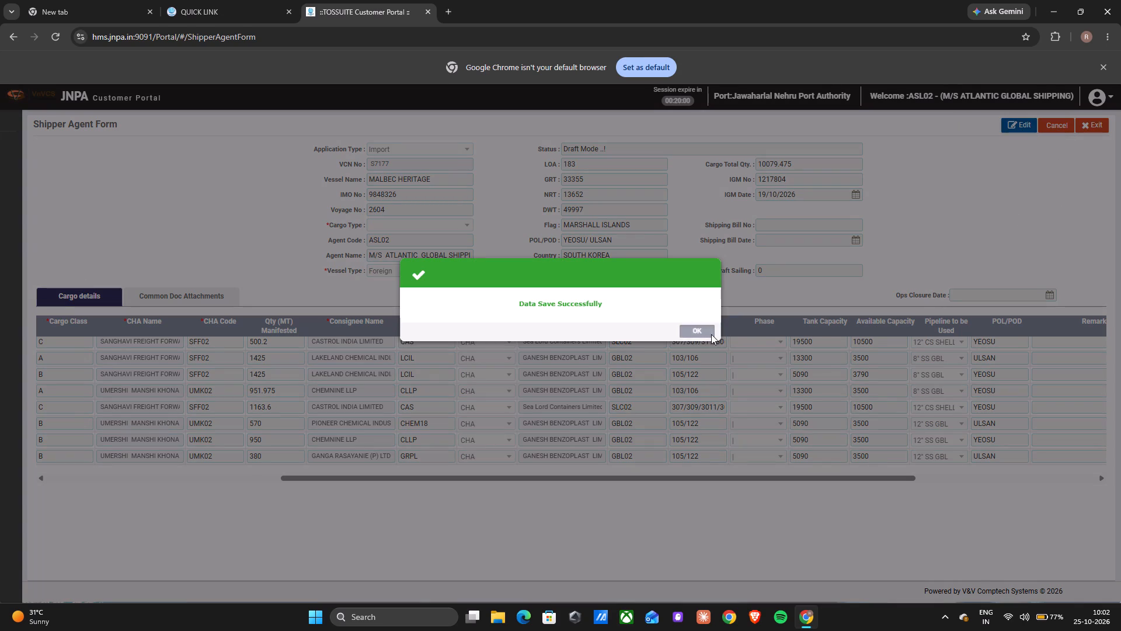
# Look over the saved cargo rows, exit the form, and reopen the MALBEC HERITAGE import record by searching for VCN No S7177.
pyautogui.scroll(-1, 711, 334)
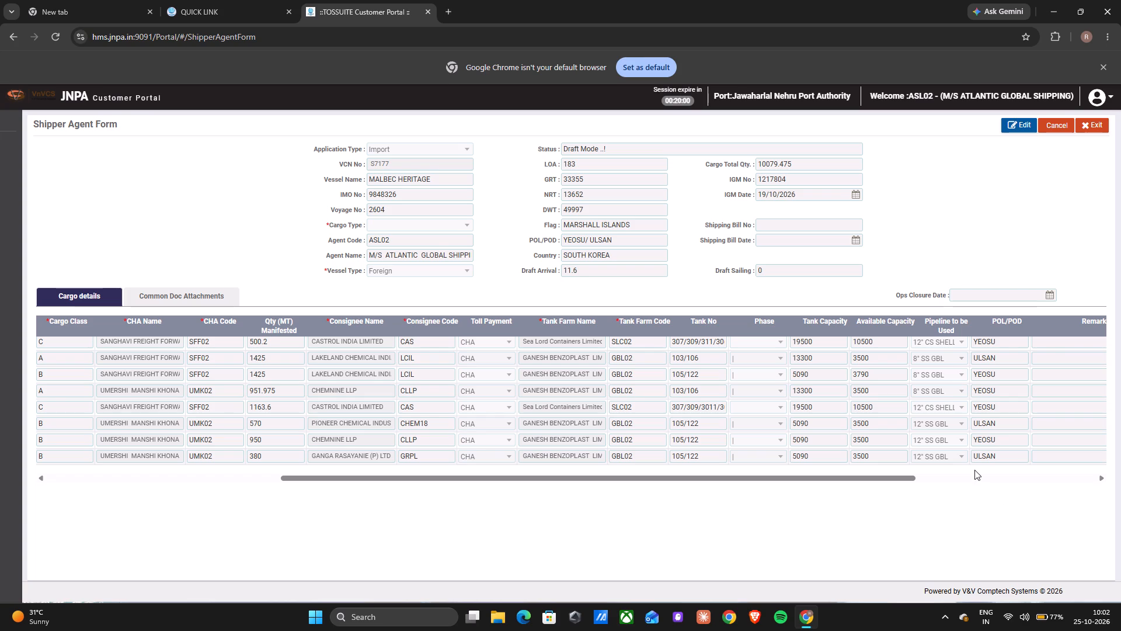
pyautogui.scroll(1, 921, 421)
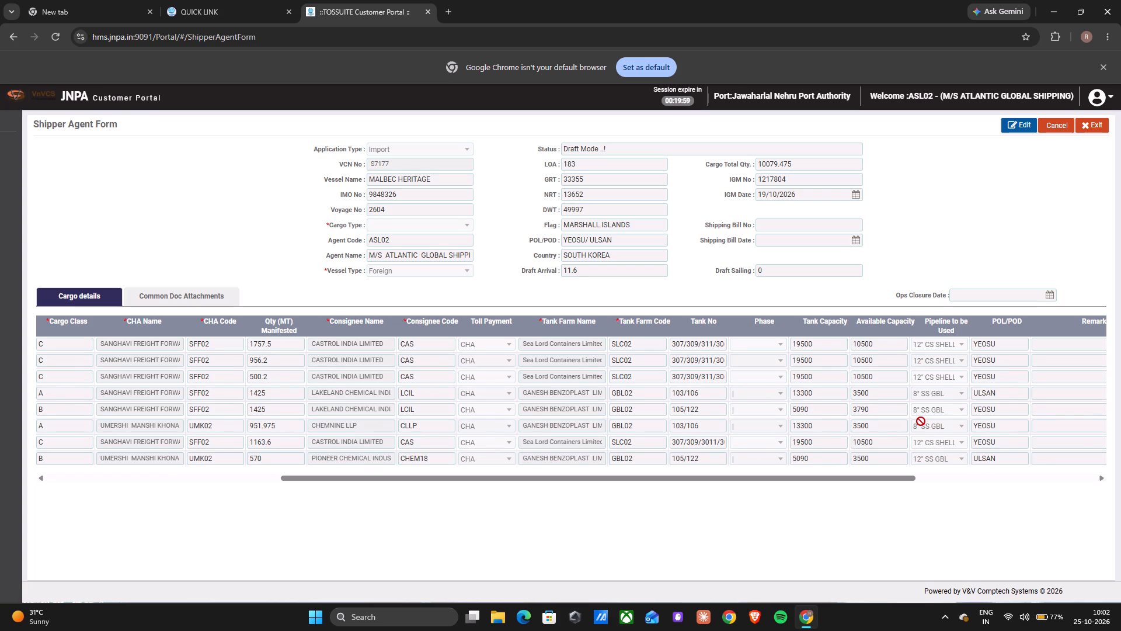
pyautogui.scroll(1, 921, 421)
pyautogui.click(1094, 129)
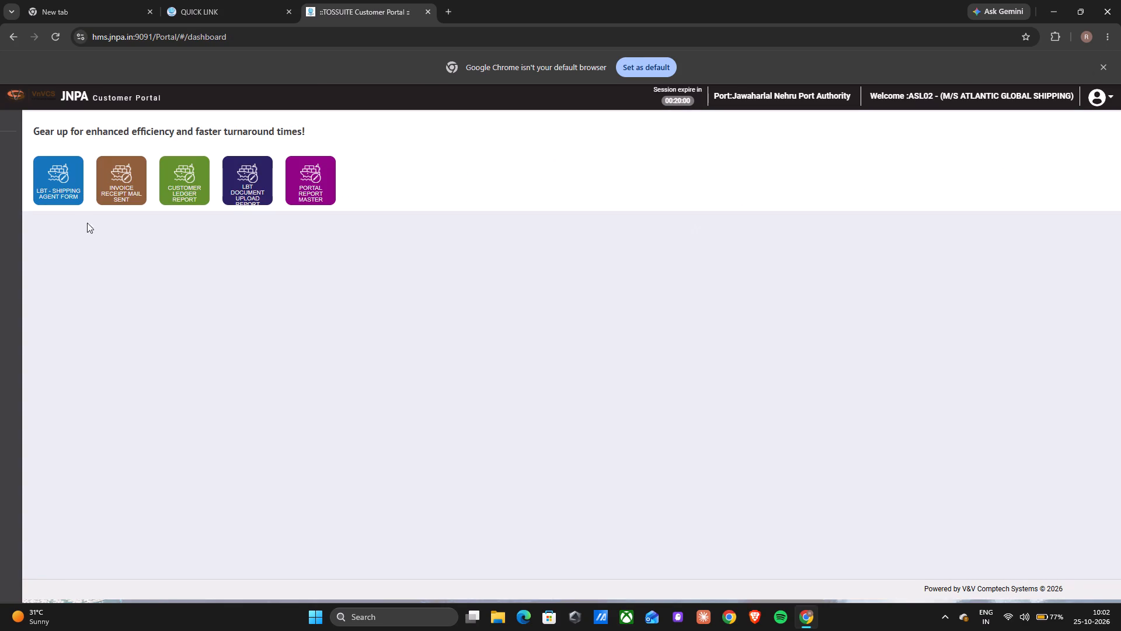
pyautogui.click(65, 190)
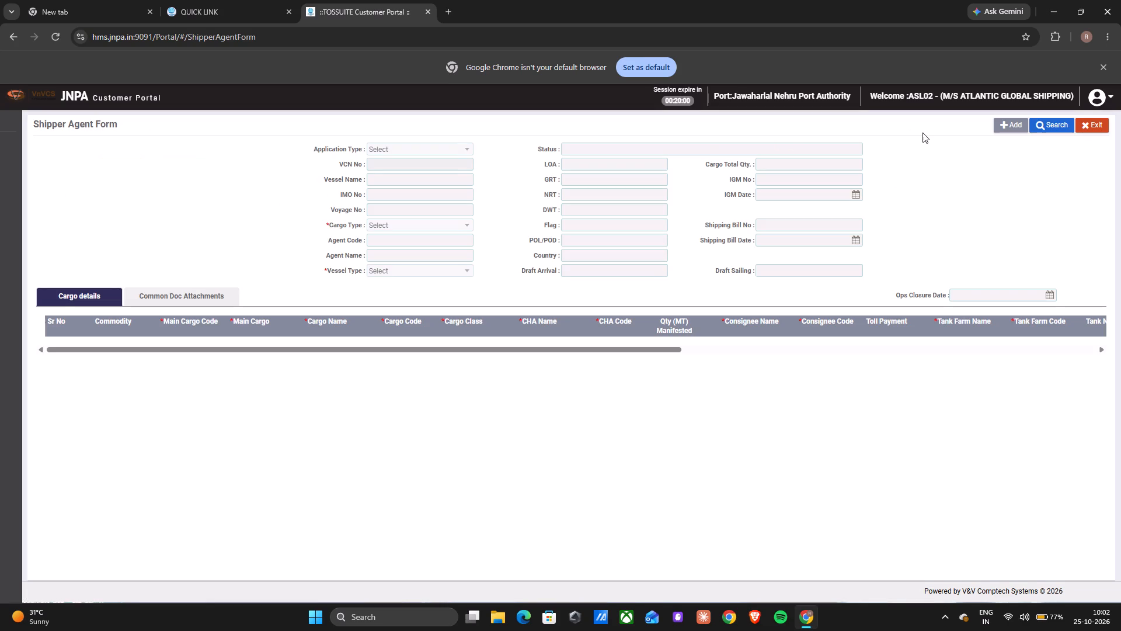
pyautogui.click(1061, 120)
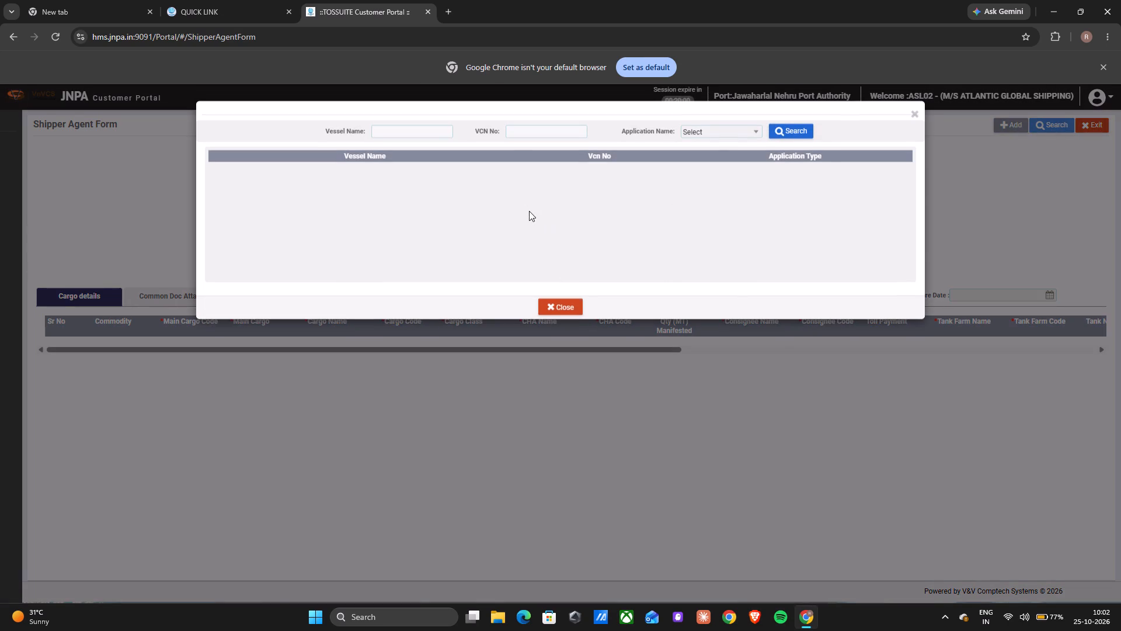
pyautogui.click(535, 133)
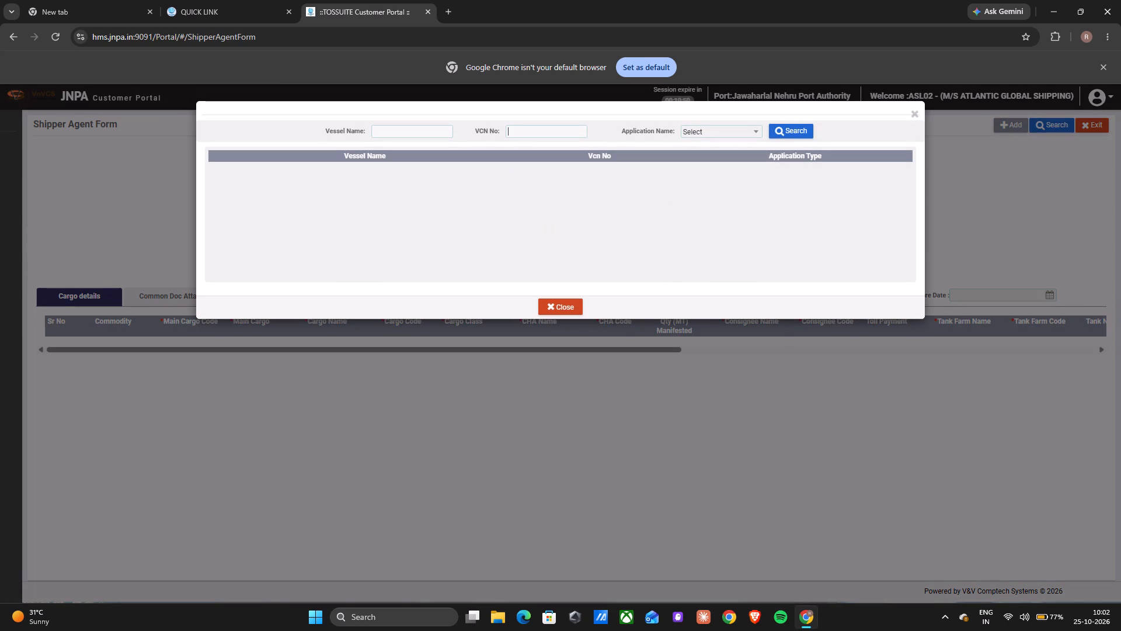
pyautogui.press('s')
pyautogui.write('7177')
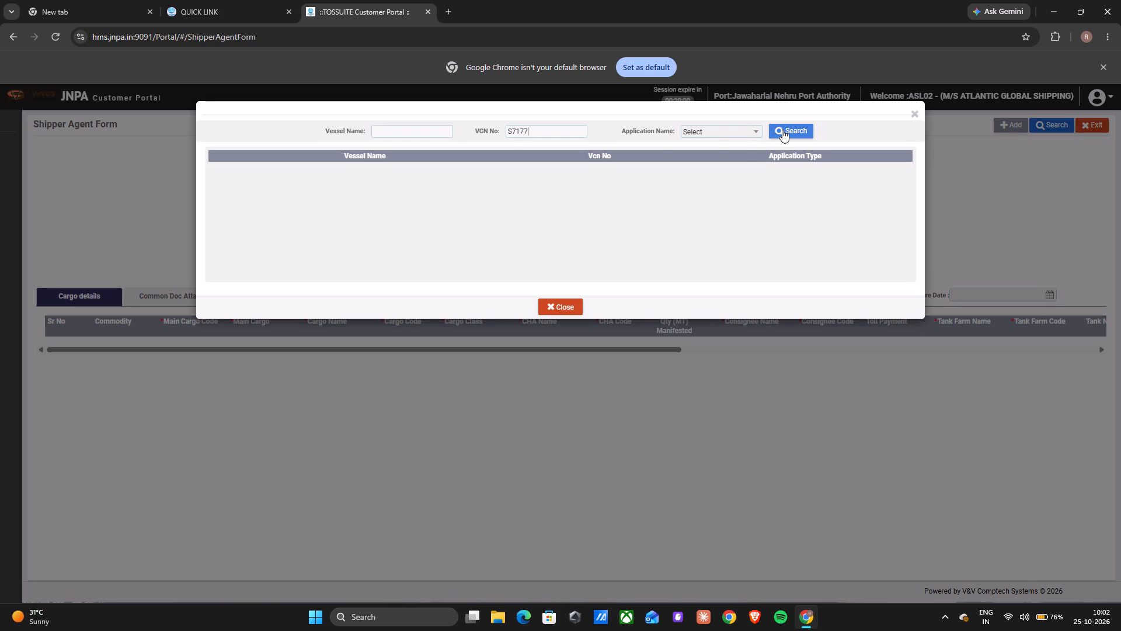
pyautogui.click(782, 130)
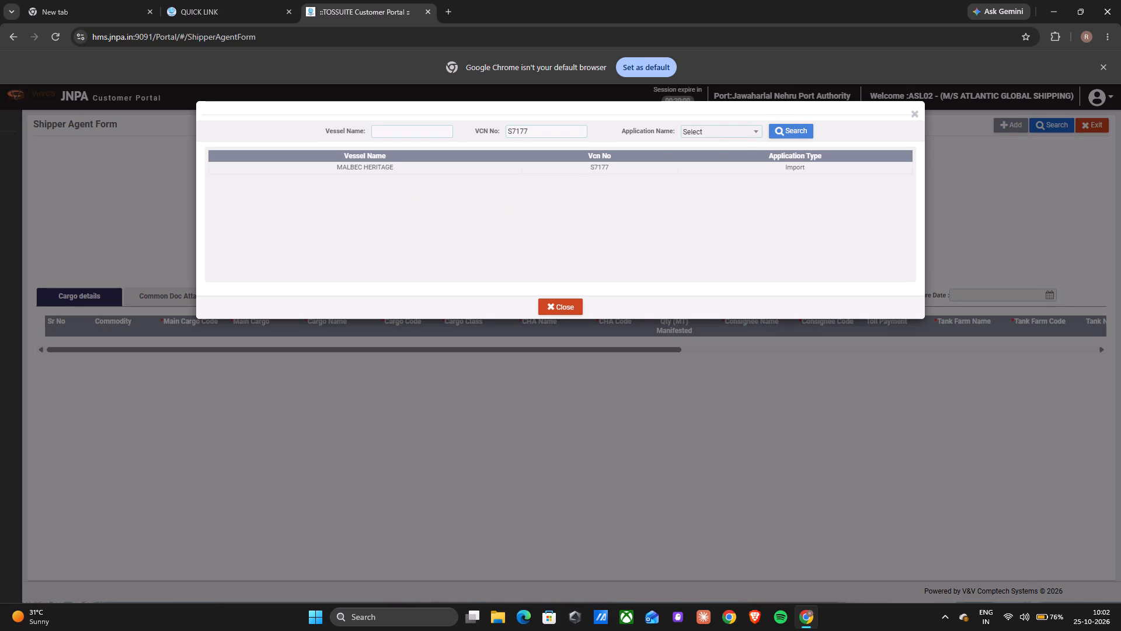
pyautogui.click(353, 164)
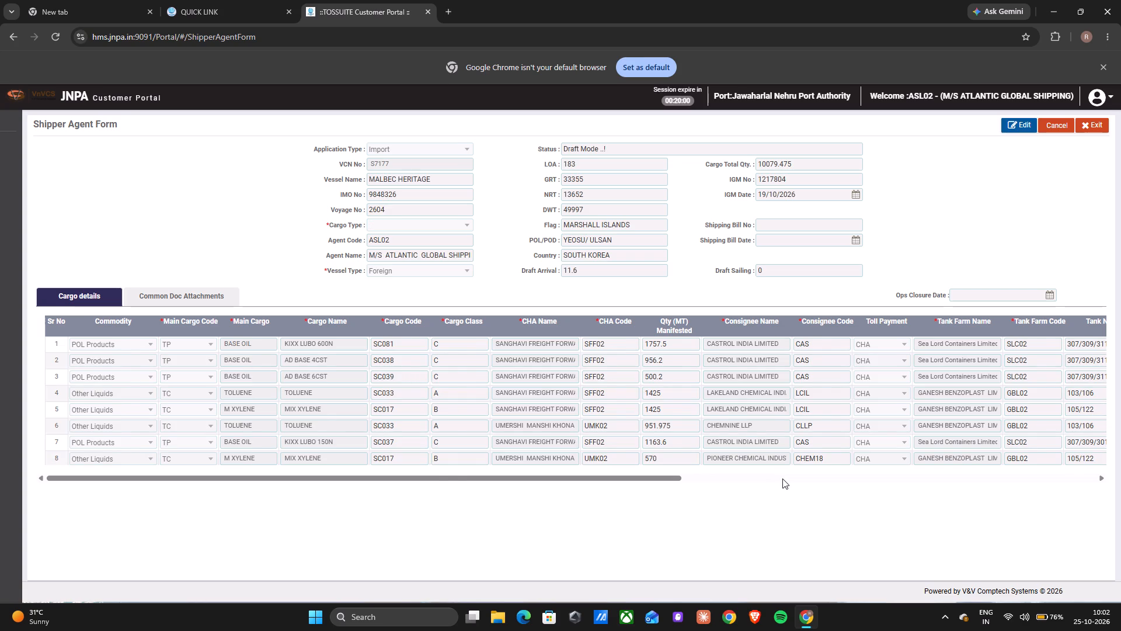
# Review the saved POL/POD entries against the quantities and consignees in the reopened S7177 cargo rows.
pyautogui.click(782, 479)
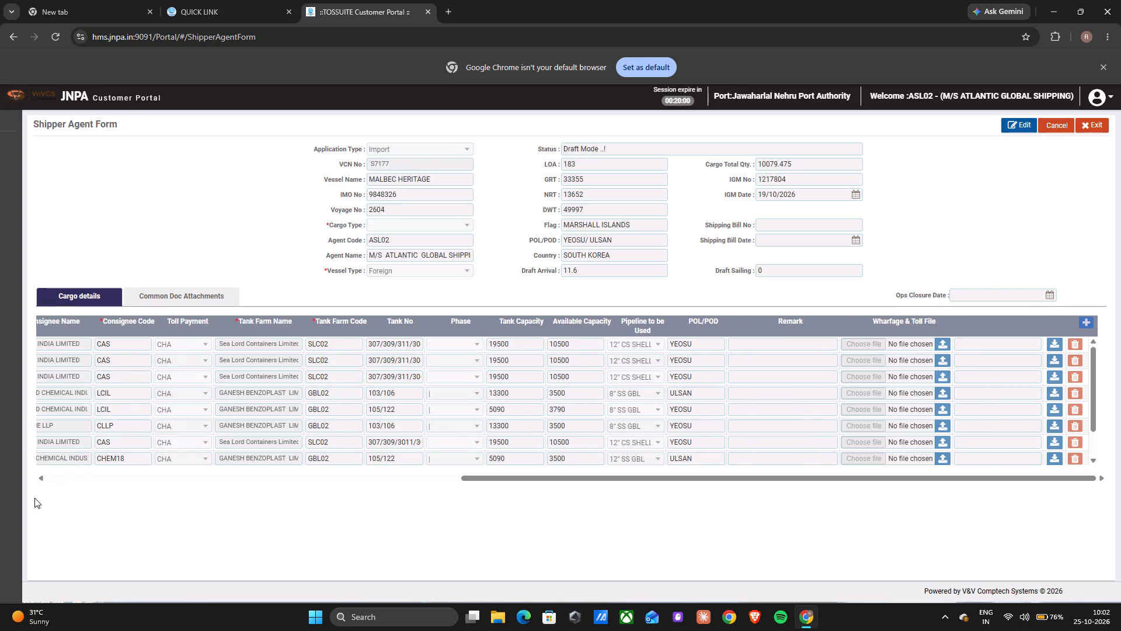
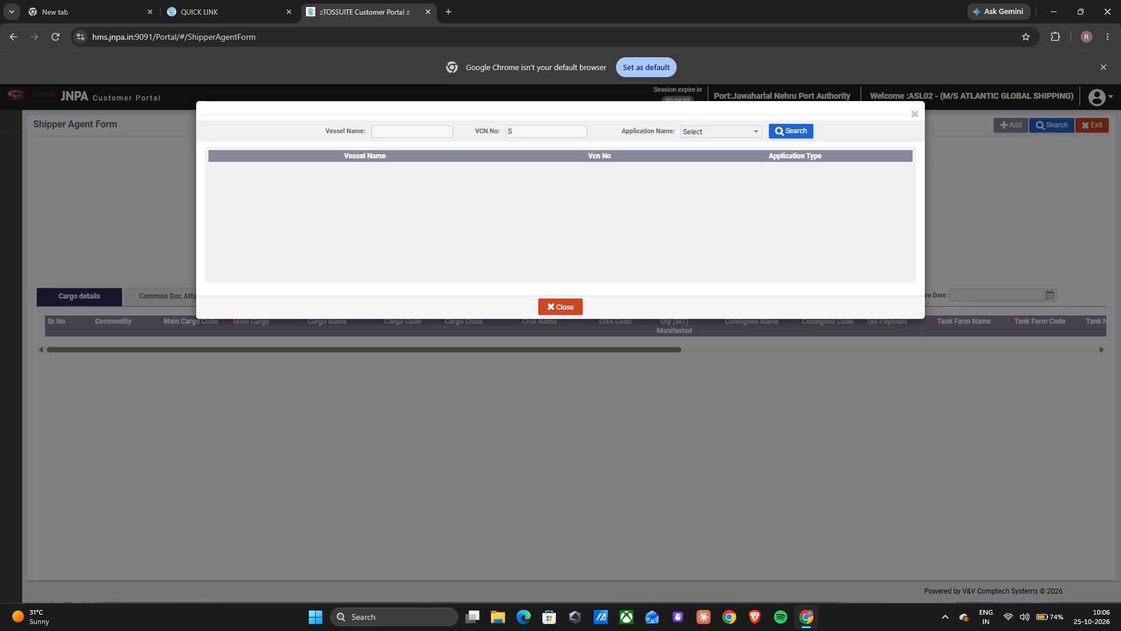
# Search for VCN No S7177 and open the MALBEC HERITAGE import record in the Shipper Agent Form.
pyautogui.write('7177')
pyautogui.click(798, 135)
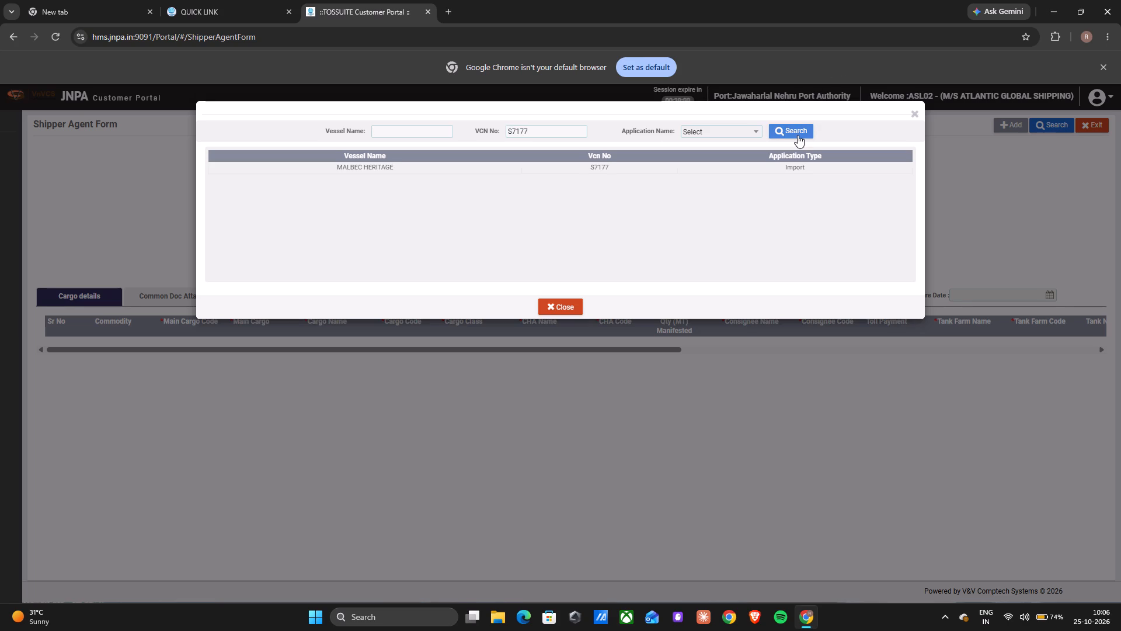
pyautogui.click(608, 168)
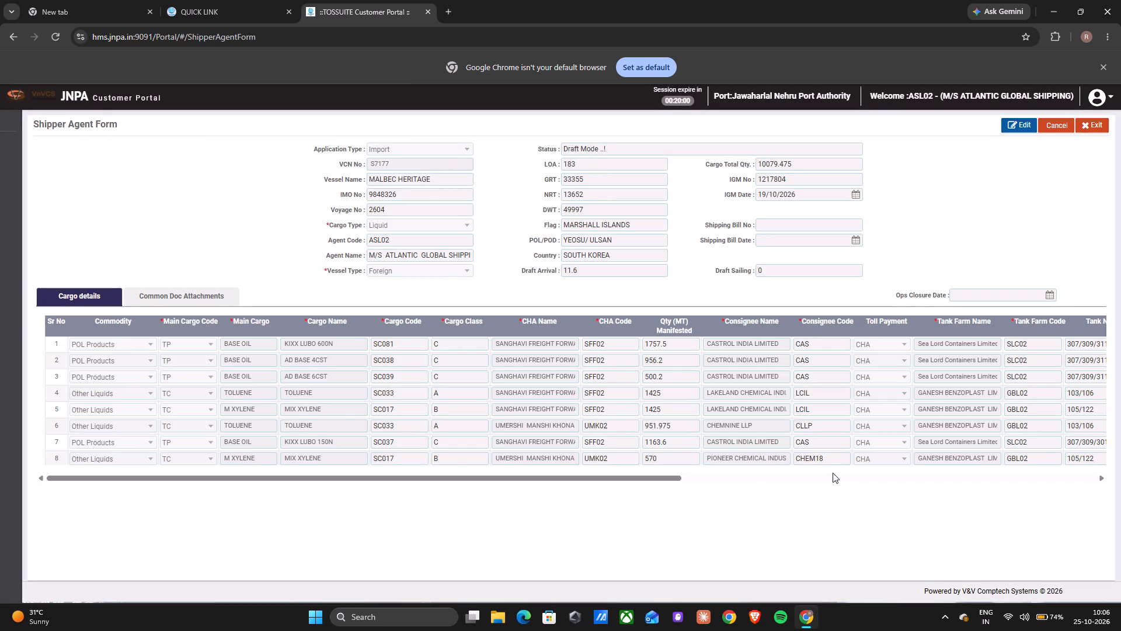
# Recheck the saved POL/POD entries across all cargo rows of S7177, and inspect the record's common document attachments.
pyautogui.click(832, 474)
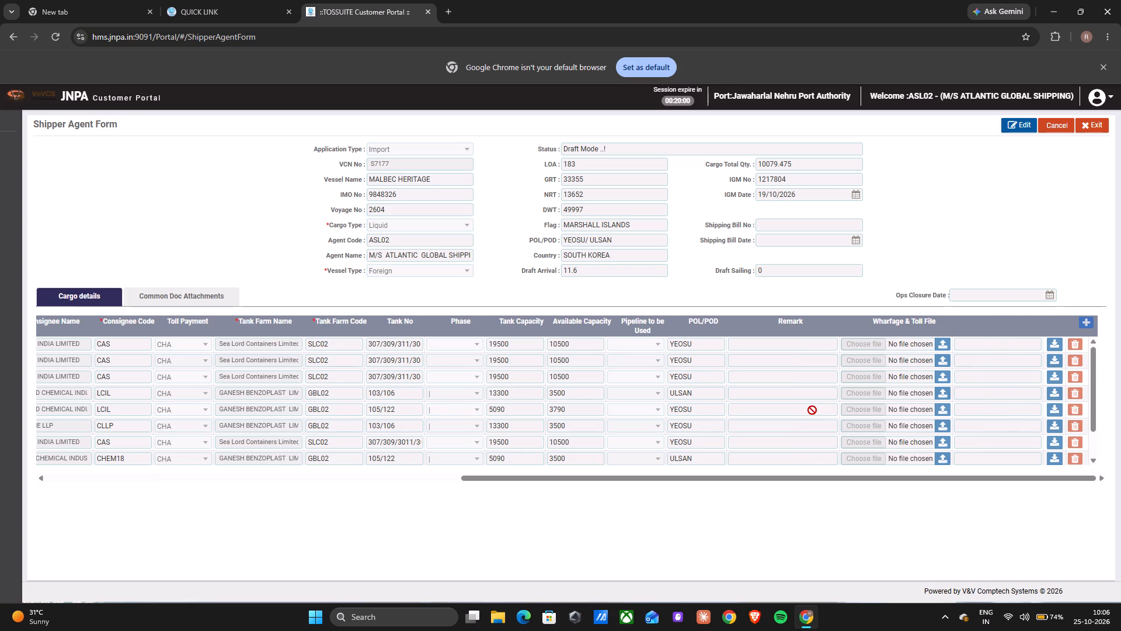
pyautogui.scroll(5, 812, 410)
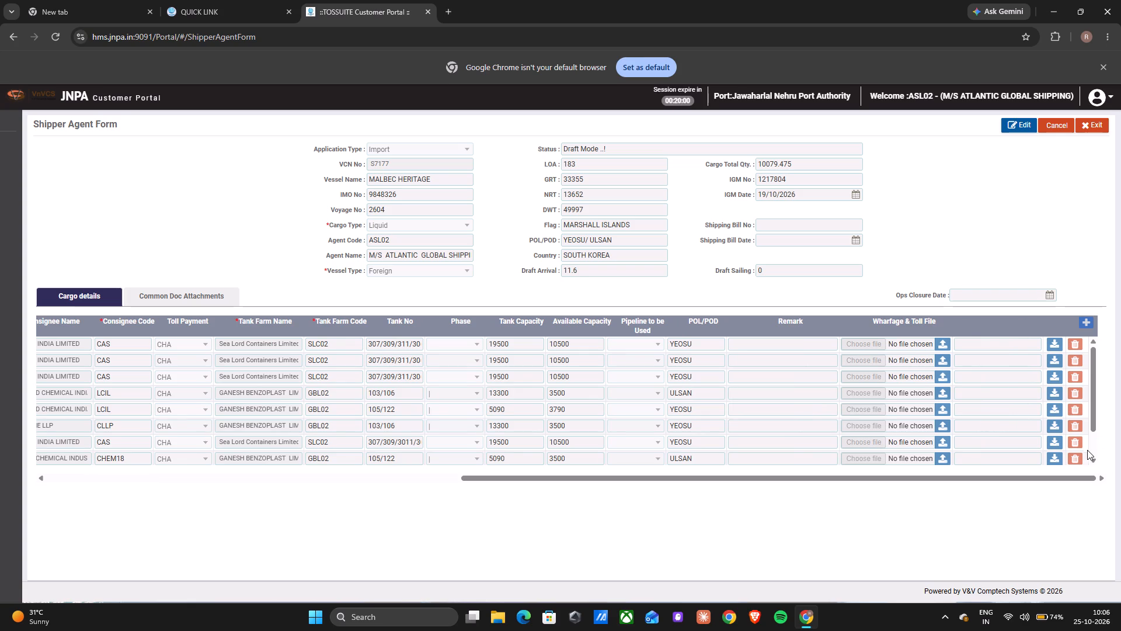
pyautogui.click(1092, 449)
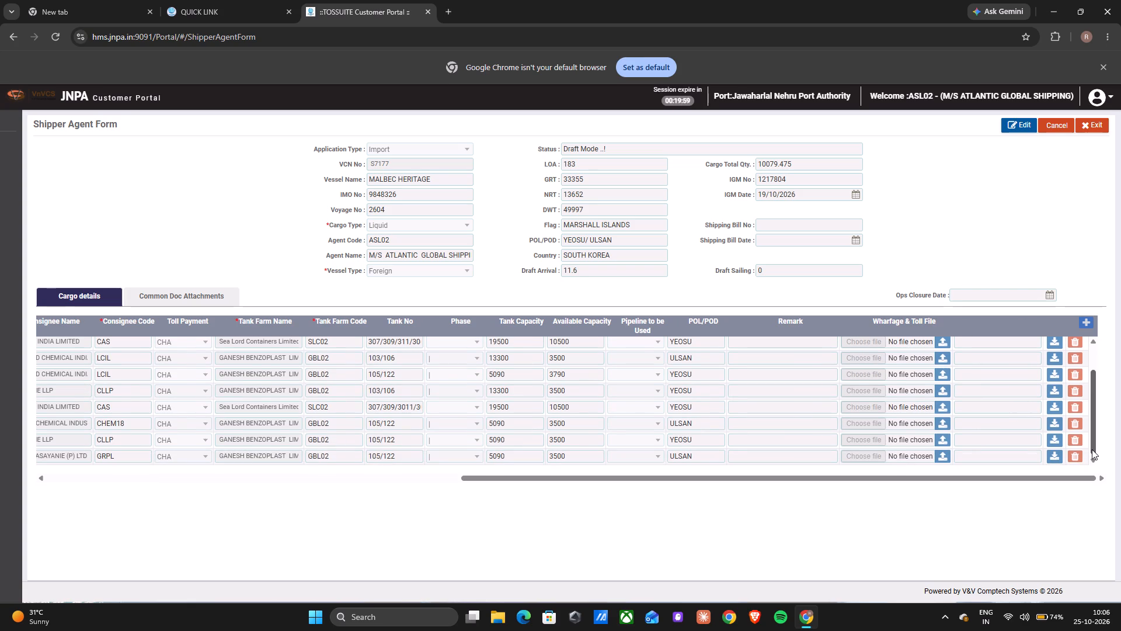
pyautogui.scroll(-2, 1090, 425)
pyautogui.scroll(-2, 867, 417)
pyautogui.scroll(3, 867, 417)
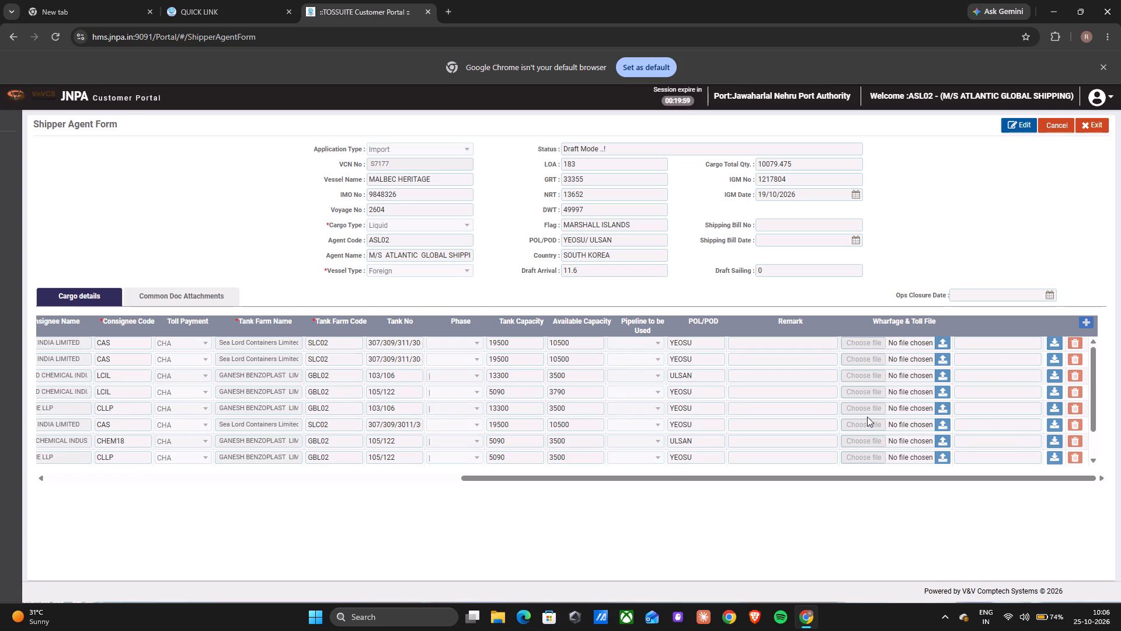
pyautogui.scroll(3, 867, 417)
pyautogui.scroll(-6, 867, 417)
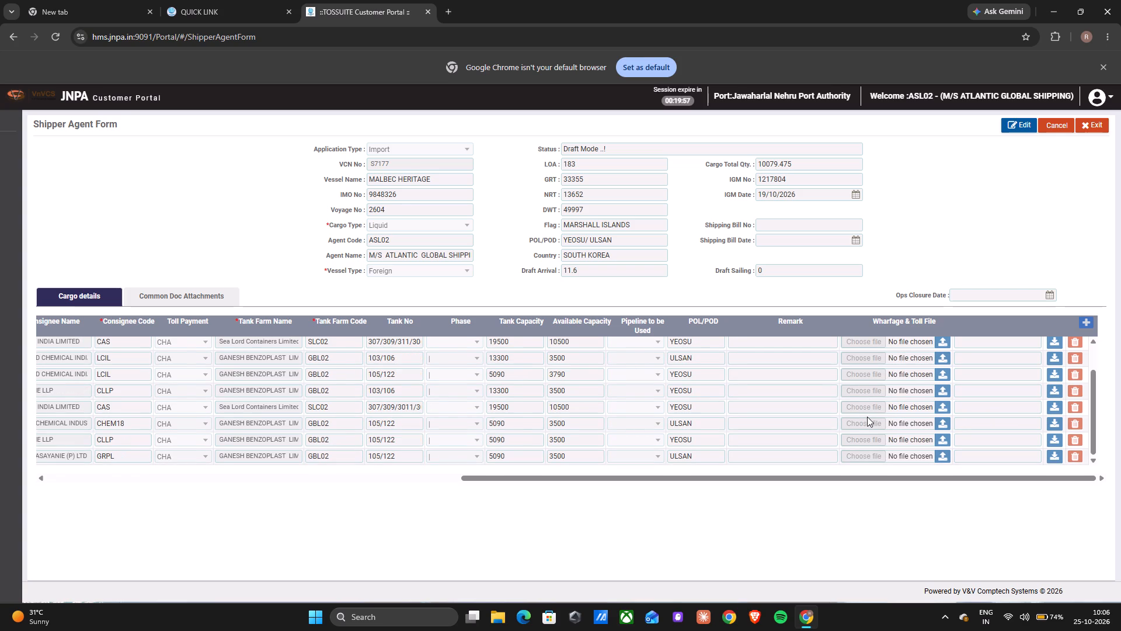
pyautogui.scroll(6, 867, 417)
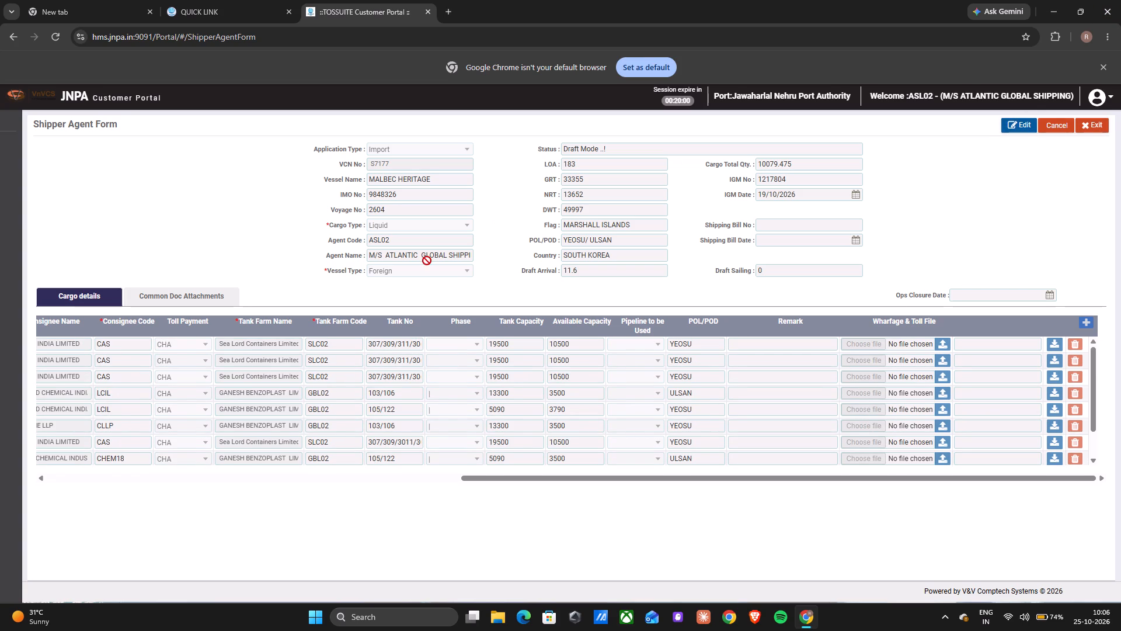
pyautogui.click(188, 299)
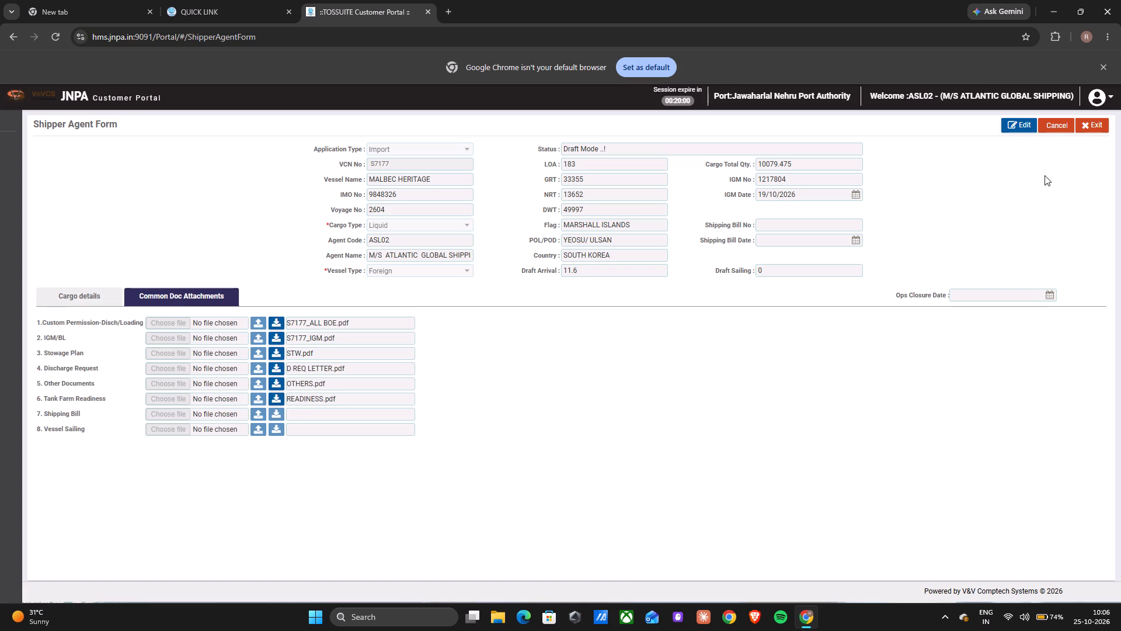
# Exit the Shipper Agent Form and log out of the JNPA Customer Portal.
pyautogui.click(1098, 126)
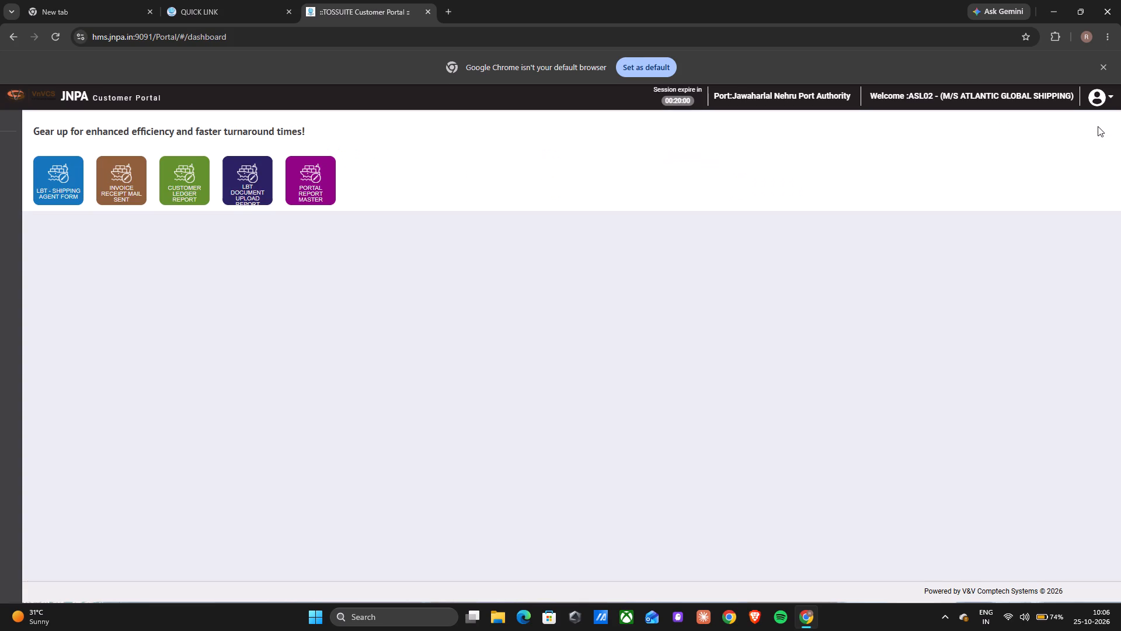
pyautogui.click(1110, 95)
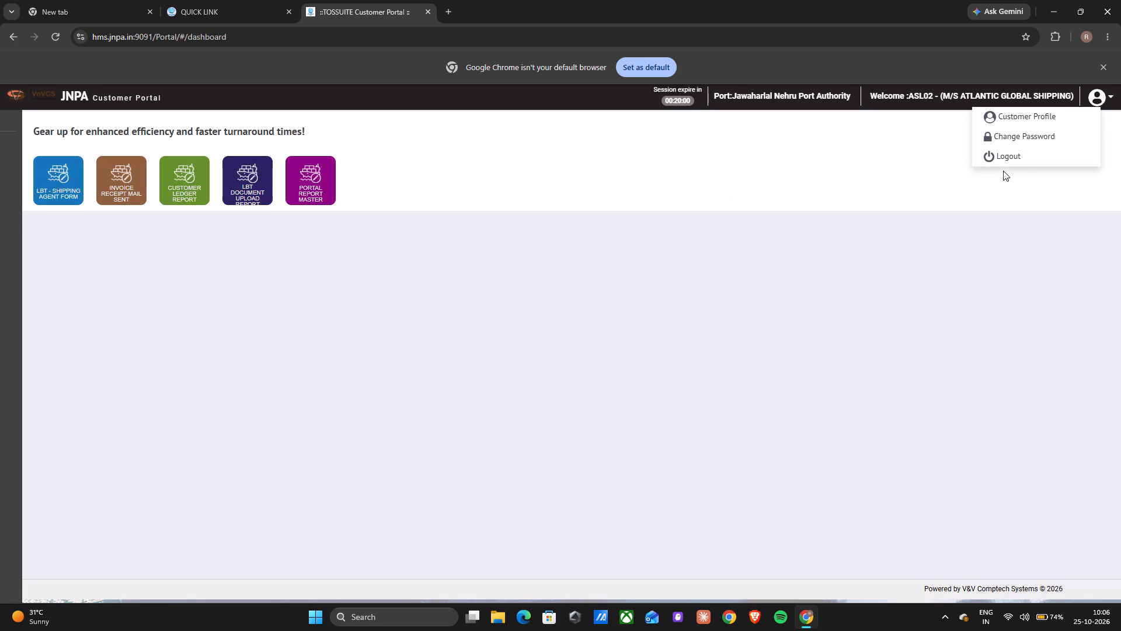
pyautogui.click(1014, 152)
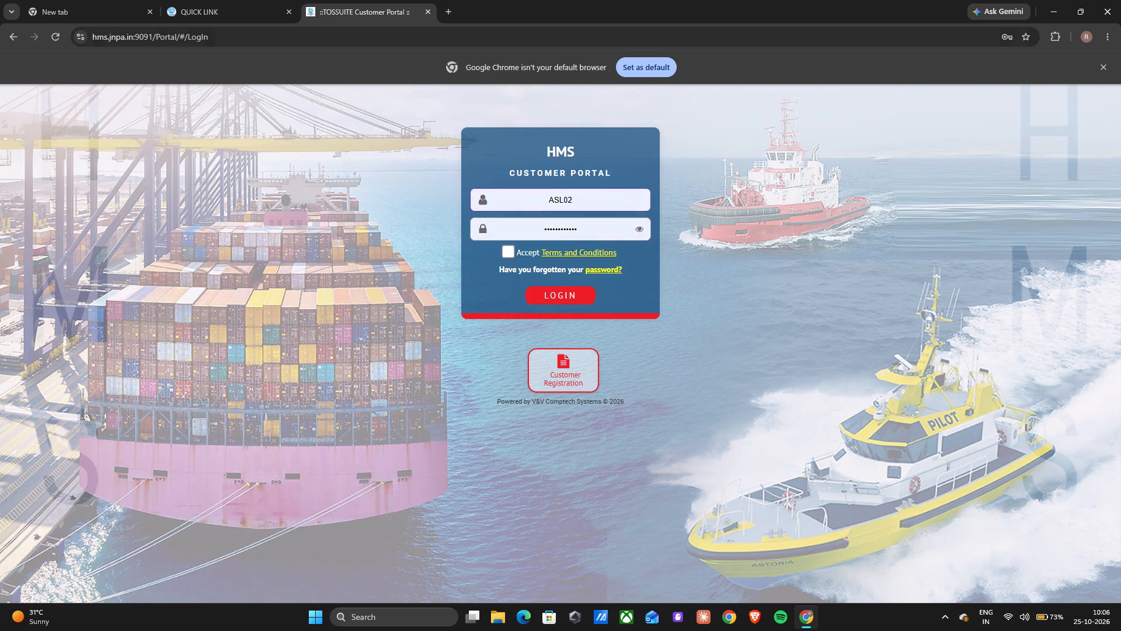
# Close the customer portal and QUICK LINK pages, and close the browser.
pyautogui.click(429, 11)
pyautogui.click(290, 12)
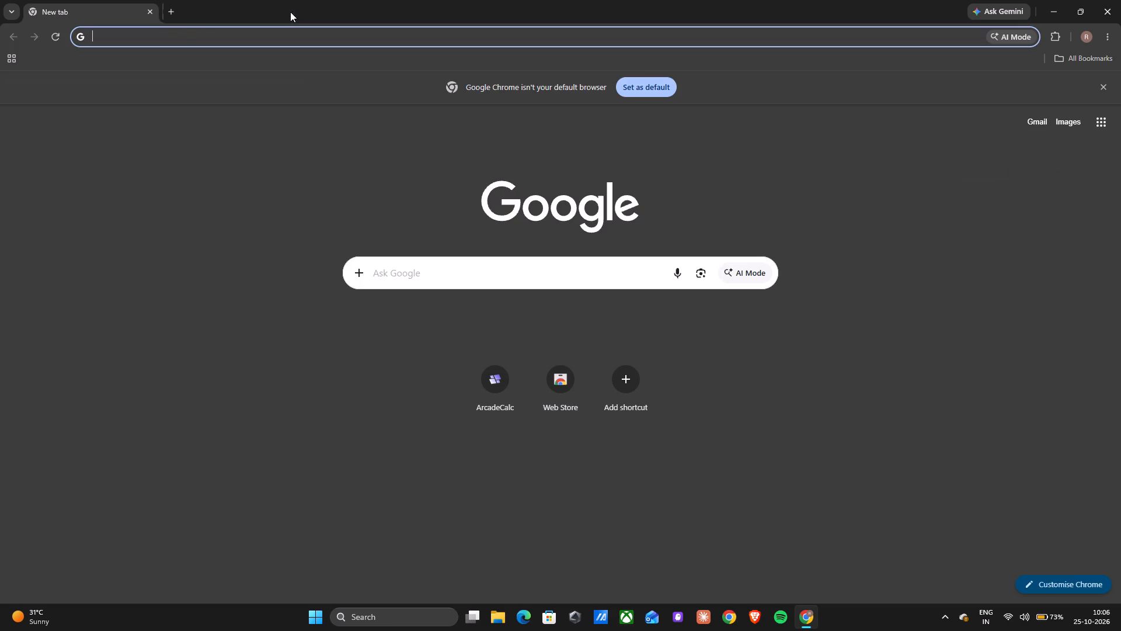
pyautogui.click(1107, 9)
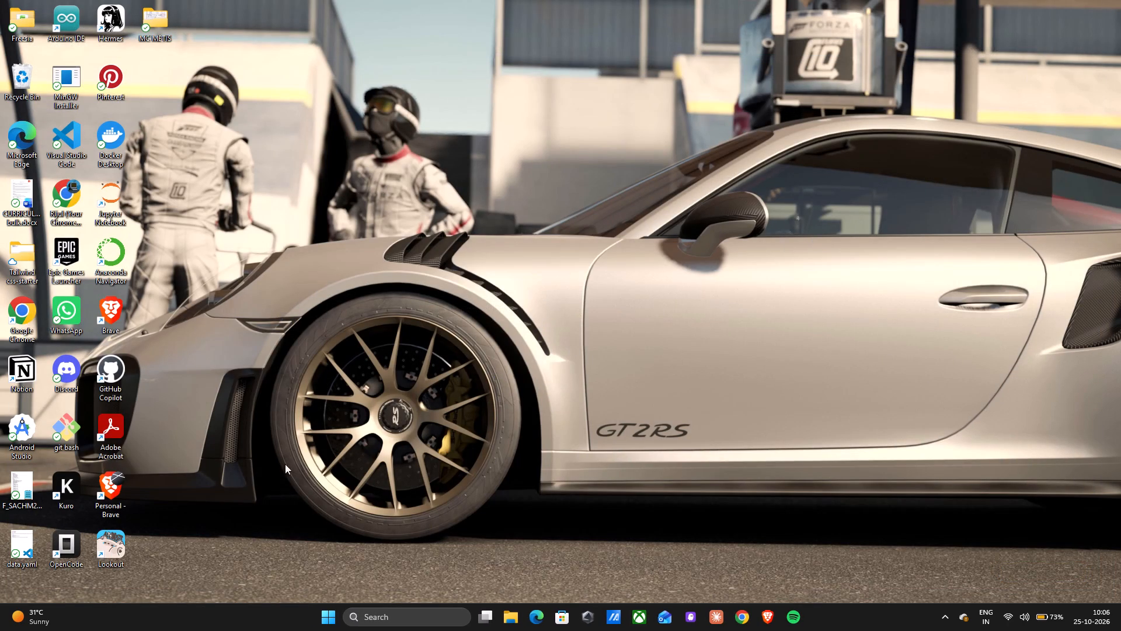
# Shut down the computer.
pyautogui.click(323, 615)
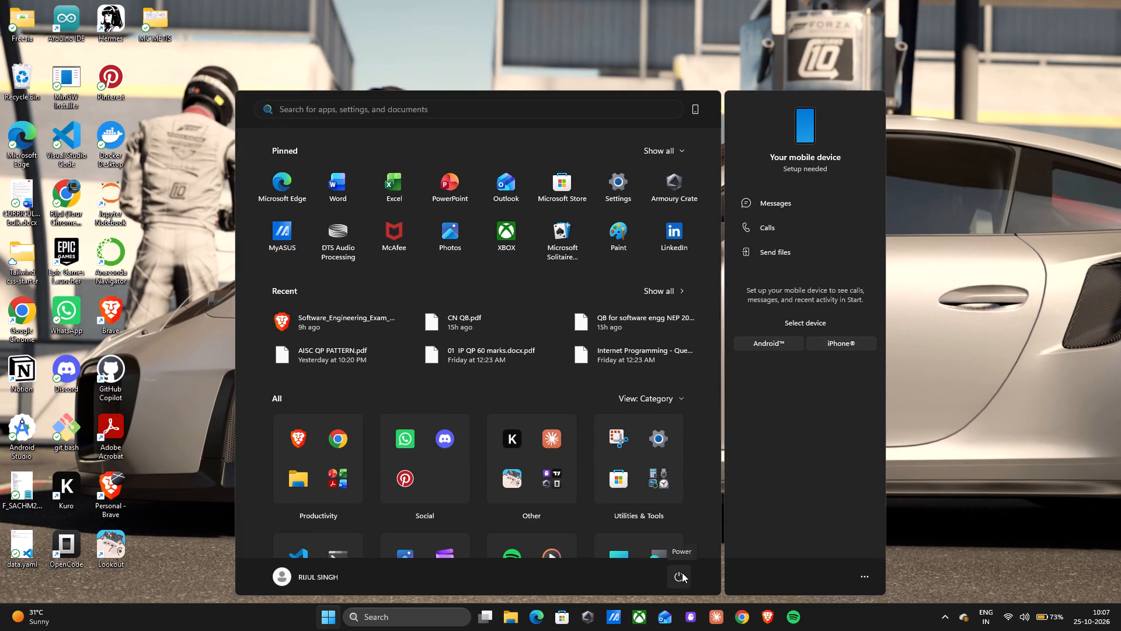
pyautogui.click(682, 573)
pyautogui.click(695, 529)
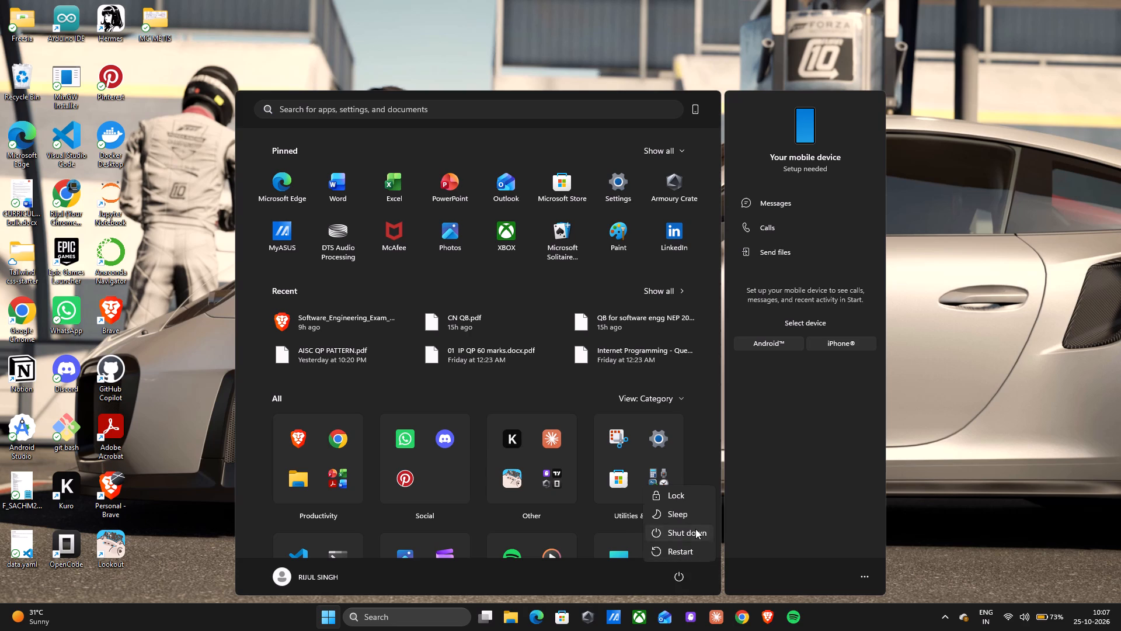